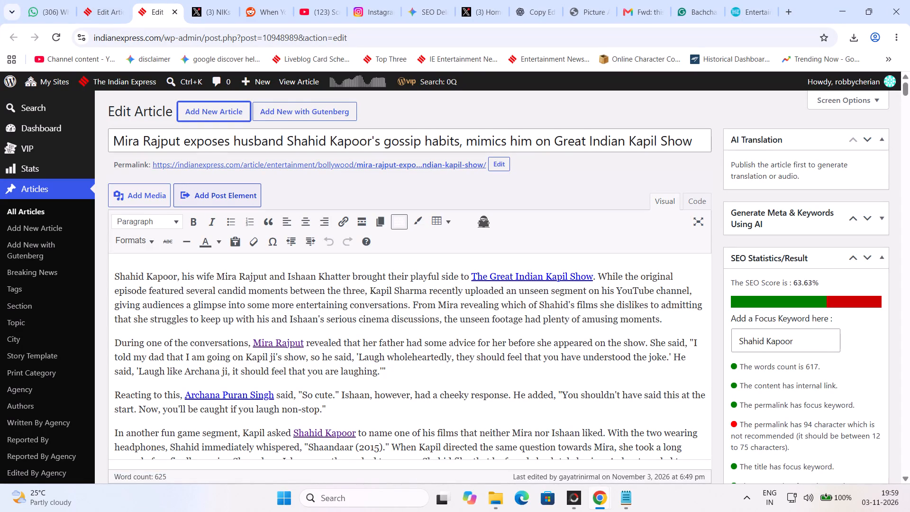
# Insert the word "brother" before "Ishaan Khatter" in the article's opening sentence.
pyautogui.click(285, 264)
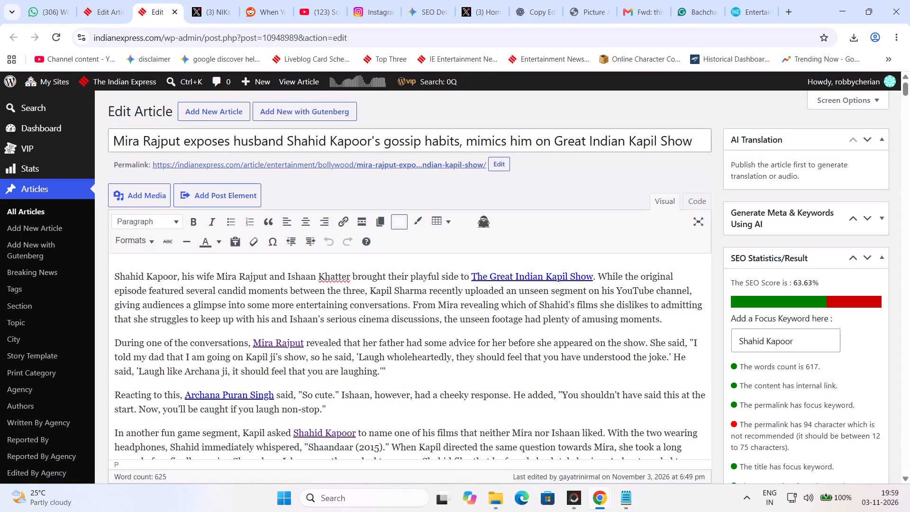
pyautogui.press('space')
pyautogui.write('broug')
pyautogui.press('BackSpace')
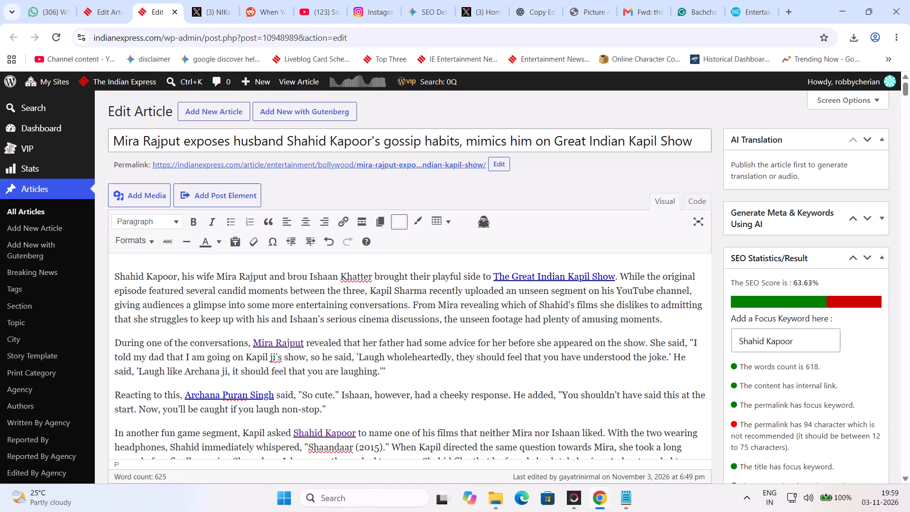
pyautogui.press('BackSpace')
pyautogui.press('BackSpace')
pyautogui.press('BackSpace')
pyautogui.write('rother')
# Insert the word "recently" after "Ishaan Khatter" in the opening sentence.
pyautogui.press('Right')
pyautogui.press('Right')
pyautogui.press('Right')
pyautogui.press('Right')
pyautogui.press('Right')
pyautogui.press('Right')
pyautogui.press('Right')
pyautogui.press('Right')
pyautogui.press('Right')
pyautogui.press('Right')
pyautogui.press('Right')
pyautogui.press('Right')
pyautogui.press('Right')
pyautogui.press('Right')
pyautogui.press('Right')
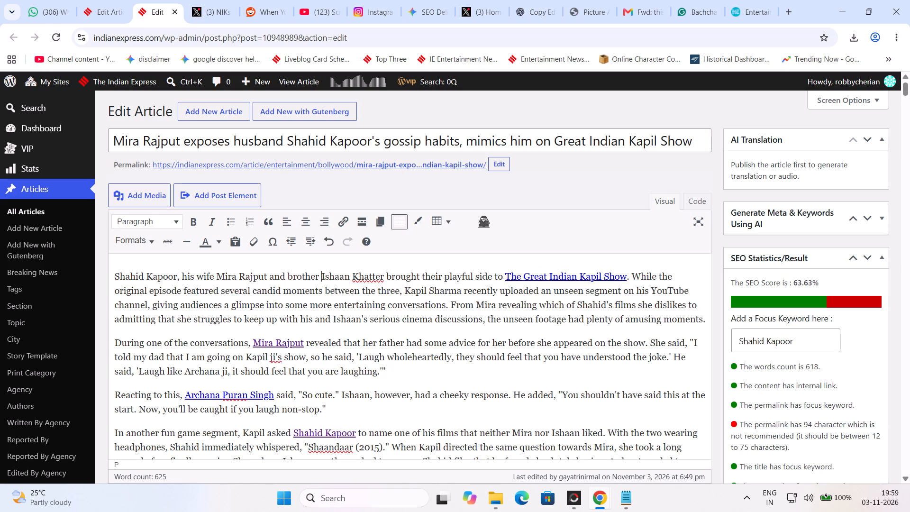
pyautogui.press('Right')
pyautogui.write('re')
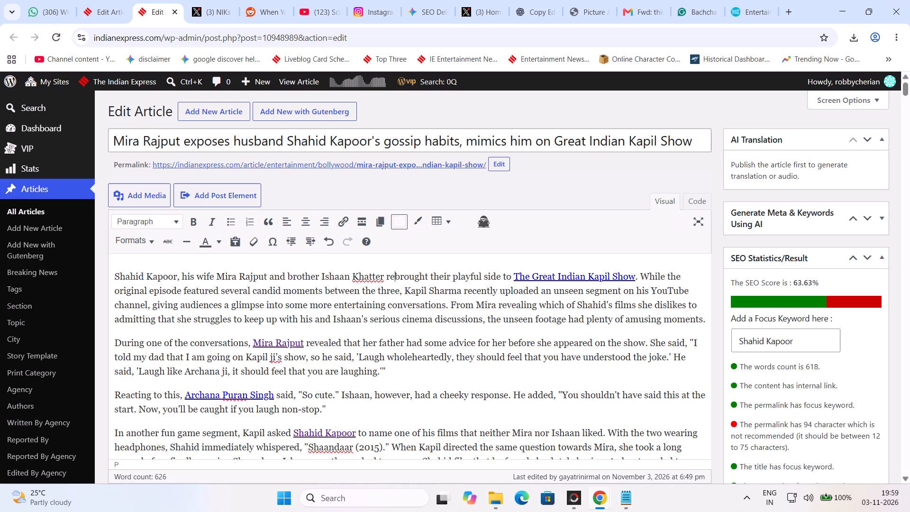
pyautogui.write('cently')
pyautogui.press('space')
# Replace "brought their playful side to" with "graced" before the Great Indian Kapil Show link in the opening sentence.
pyautogui.press('Right')
pyautogui.press('Right')
pyautogui.press('Right')
pyautogui.press('Right')
pyautogui.press('Right')
pyautogui.press('Right')
pyautogui.press('Right')
pyautogui.press('Right')
pyautogui.press('Right')
pyautogui.press('Right')
pyautogui.press('Right')
pyautogui.press('Right')
pyautogui.press('Right')
pyautogui.press('Right')
pyautogui.press('Right')
pyautogui.press('Right')
pyautogui.press('Right')
pyautogui.press('Right')
pyautogui.press('Right')
pyautogui.press('Right')
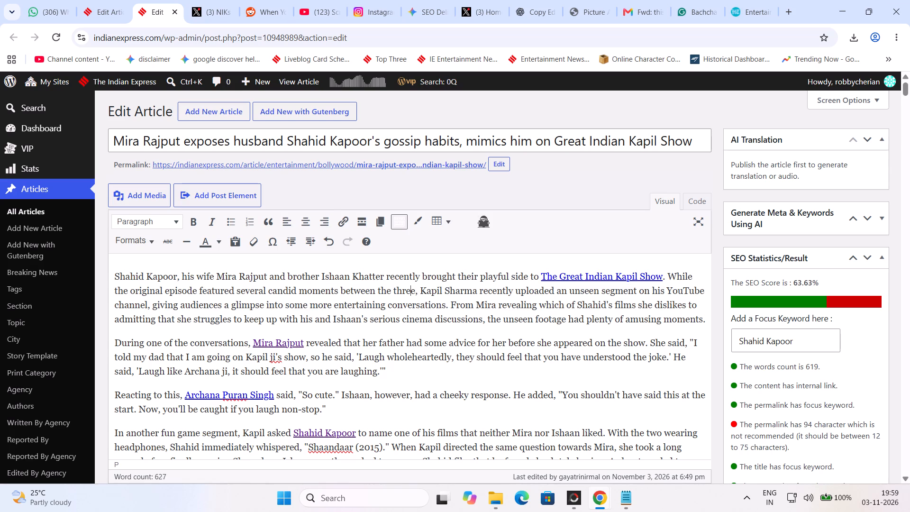
pyautogui.press('Up')
pyautogui.press('Left')
pyautogui.press('Right')
pyautogui.press('Right')
pyautogui.press('Right')
pyautogui.press('Right')
pyautogui.press('Right')
pyautogui.press('Right')
pyautogui.press('Right')
pyautogui.press('Right')
pyautogui.press('Right')
pyautogui.press('Right')
pyautogui.press('Right')
pyautogui.press('Right')
pyautogui.press('Right')
pyautogui.press('Right')
pyautogui.press('BackSpace')
pyautogui.press('BackSpace')
pyautogui.press('BackSpace')
pyautogui.press('BackSpace')
pyautogui.press('BackSpace')
pyautogui.press('BackSpace')
pyautogui.press('BackSpace')
pyautogui.press('BackSpace')
pyautogui.press('BackSpace')
pyautogui.press('BackSpace')
pyautogui.press('BackSpace')
pyautogui.press('BackSpace')
pyautogui.press('BackSpace')
pyautogui.press('BackSpace')
pyautogui.press('BackSpace')
pyautogui.press('BackSpace')
pyautogui.press('BackSpace')
pyautogui.press('BackSpace')
pyautogui.press('BackSpace')
pyautogui.press('BackSpace')
pyautogui.press('BackSpace')
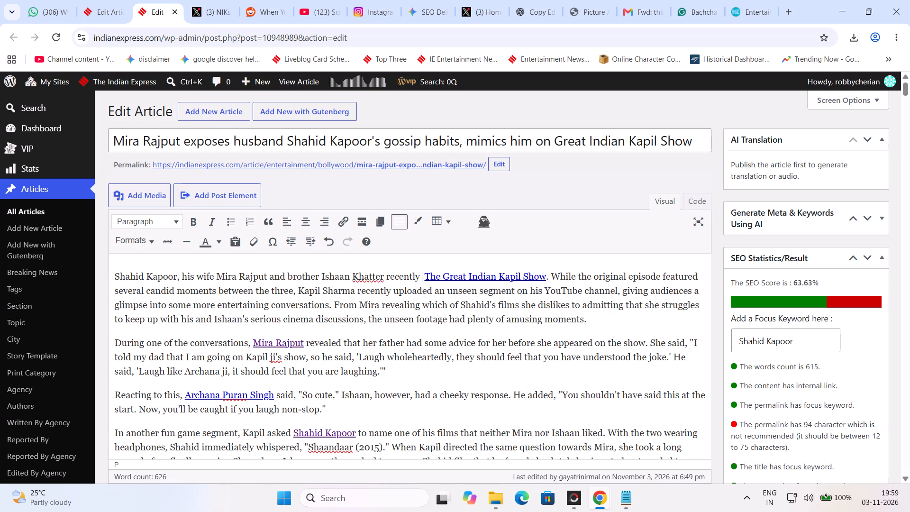
pyautogui.press('BackSpace')
pyautogui.press('space')
pyautogui.write('graced')
# Replace "recently" with "on Tuesday" before "uploaded an unseen segment" in the first paragraph's second sentence.
pyautogui.press('Right')
pyautogui.press('Right')
pyautogui.press('Right')
pyautogui.press('Right')
pyautogui.press('Right')
pyautogui.press('Right')
pyautogui.press('Right')
pyautogui.press('Right')
pyautogui.press('Right')
pyautogui.press('Right')
pyautogui.press('Right')
pyautogui.press('Right')
pyautogui.press('Right')
pyautogui.press('Right')
pyautogui.press('Right')
pyautogui.press('Right')
pyautogui.press('Right')
pyautogui.press('Right')
pyautogui.press('Right')
pyautogui.press('Right')
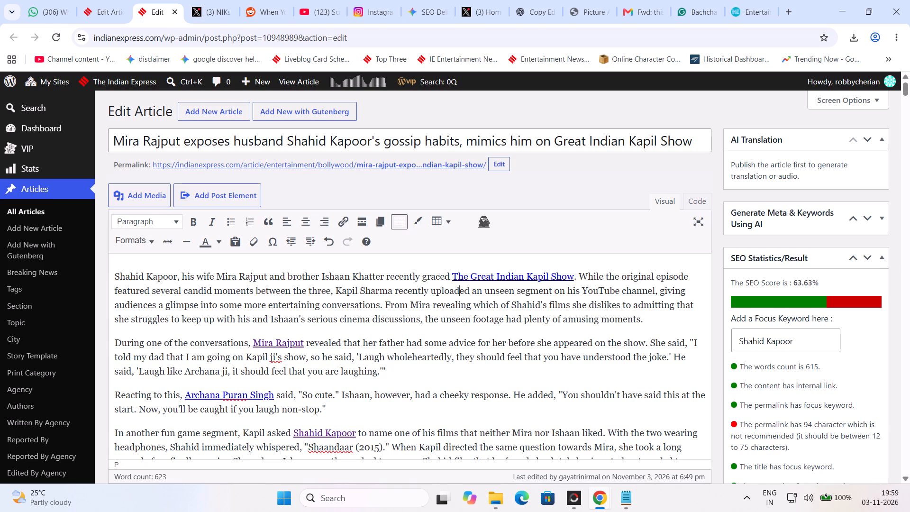
pyautogui.press('Left')
pyautogui.press('Left')
pyautogui.press('Left')
pyautogui.press('Left')
pyautogui.press('Left')
pyautogui.press('Left')
pyautogui.press('Left')
pyautogui.press('Left')
pyautogui.press('Left')
pyautogui.press('Left')
pyautogui.press('Left')
pyautogui.press('Left')
pyautogui.press('Left')
pyautogui.press('Left')
pyautogui.press('Left')
pyautogui.press('Left')
pyautogui.press('Left')
pyautogui.press('Left')
pyautogui.press('Left')
pyautogui.press('Left')
pyautogui.press('Right')
pyautogui.press('BackSpace')
pyautogui.press('BackSpace')
pyautogui.press('BackSpace')
pyautogui.press('BackSpace')
pyautogui.press('BackSpace')
pyautogui.press('BackSpace')
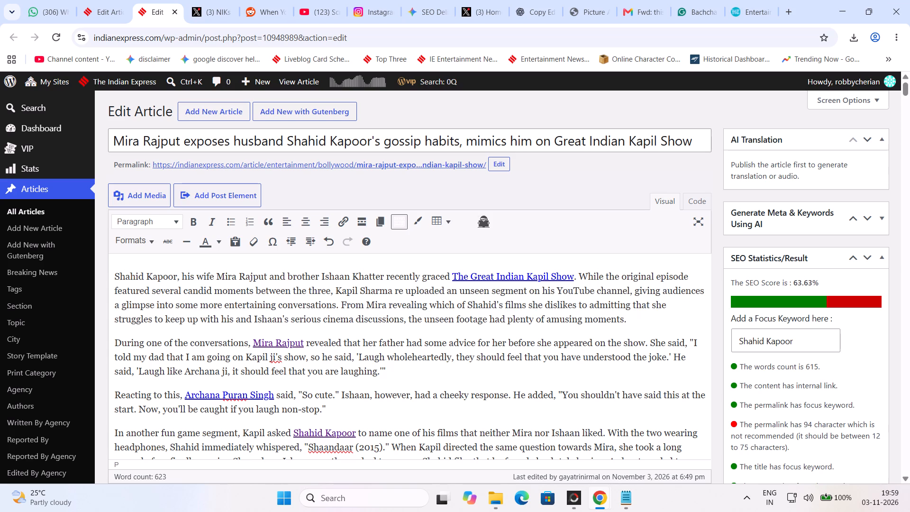
pyautogui.press('BackSpace')
pyautogui.press('o')
pyautogui.press('BackSpace')
pyautogui.press('BackSpace')
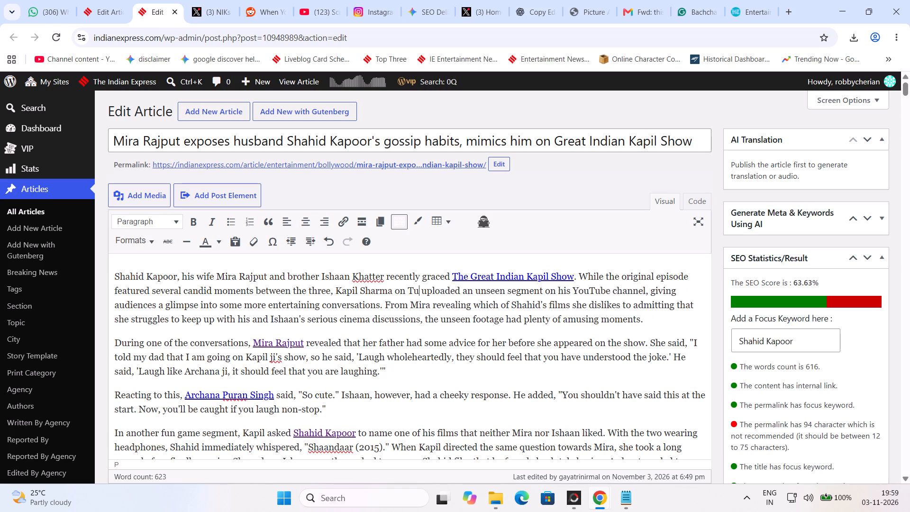
# Replace "the" with "Kapil Sharma's" before "show" in the first sentence of the second paragraph.
pyautogui.press('Right')
pyautogui.press('Right')
pyautogui.press('Right')
pyautogui.press('Right')
pyautogui.press('Right')
pyautogui.press('Right')
pyautogui.press('Right')
pyautogui.press('Right')
pyautogui.press('Right')
pyautogui.press('Right')
pyautogui.press('Right')
pyautogui.press('Right')
pyautogui.press('Right')
pyautogui.press('Right')
pyautogui.press('Right')
pyautogui.press('Right')
pyautogui.press('Right')
pyautogui.press('Right')
pyautogui.press('Right')
pyautogui.press('Right')
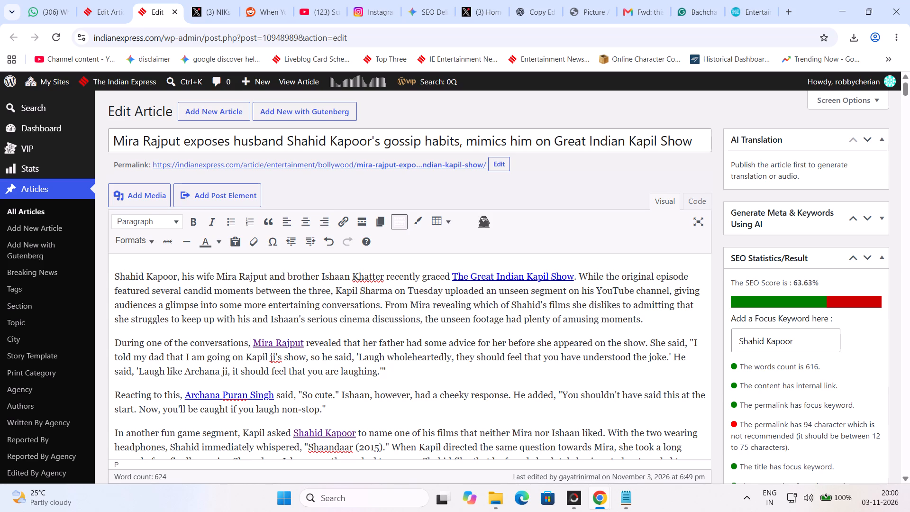
pyautogui.press('Left')
pyautogui.press('Left')
pyautogui.press('Left')
pyautogui.press('Left')
pyautogui.press('Left')
pyautogui.press('Left')
pyautogui.press('Right')
pyautogui.press('Right')
pyautogui.press('Right')
pyautogui.press('Right')
pyautogui.press('Right')
pyautogui.press('Right')
pyautogui.press('Right')
pyautogui.press('Right')
pyautogui.press('Right')
pyautogui.press('Right')
pyautogui.press('Right')
pyautogui.press('Right')
pyautogui.press('Right')
pyautogui.press('Right')
pyautogui.press('Right')
pyautogui.press('Right')
pyautogui.press('Right')
pyautogui.press('Right')
pyautogui.press('Right')
pyautogui.press('Right')
pyautogui.press('Left')
pyautogui.press('Left')
pyautogui.press('Left')
pyautogui.press('Left')
pyautogui.press('Left')
pyautogui.press('Left')
pyautogui.press('Left')
pyautogui.press('Right')
pyautogui.press('BackSpace')
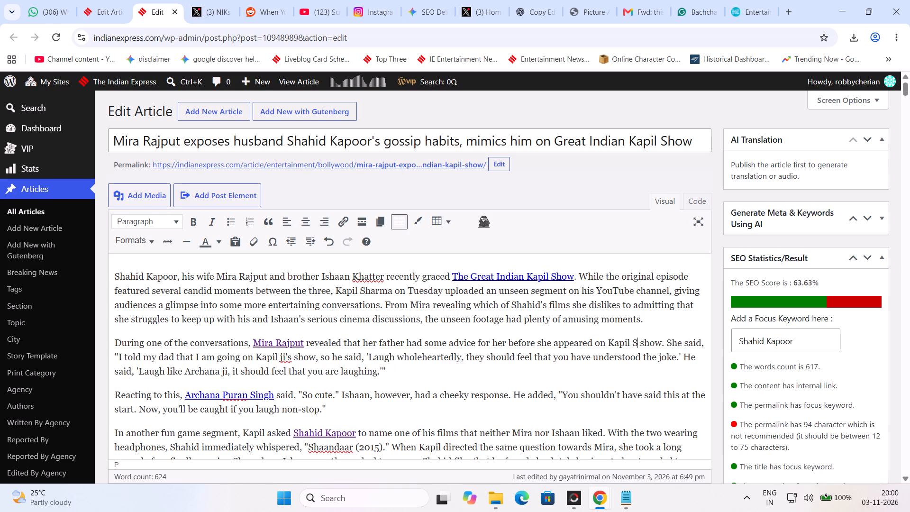
pyautogui.press('BackSpace')
pyautogui.press('BackSpace')
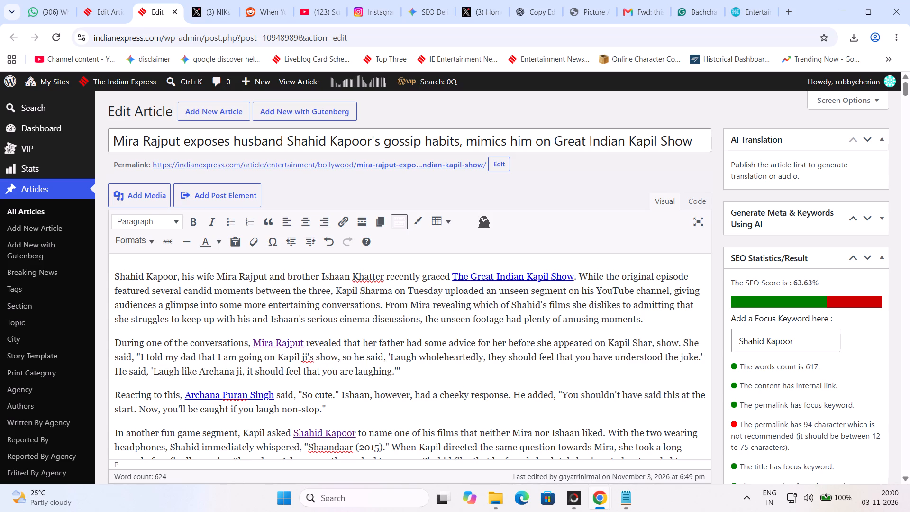
pyautogui.press('BackSpace')
pyautogui.write("ma's")
# Insert the surname "Khatter" after "Ishaan" in the third paragraph, before "however, had a cheeky response".
pyautogui.press('Right')
pyautogui.press('Right')
pyautogui.press('Right')
pyautogui.press('Right')
pyautogui.press('Right')
pyautogui.press('Right')
pyautogui.press('Right')
pyautogui.press('Right')
pyautogui.press('Right')
pyautogui.press('Right')
pyautogui.press('Right')
pyautogui.press('Right')
pyautogui.press('Right')
pyautogui.press('Right')
pyautogui.press('Right')
pyautogui.press('Right')
pyautogui.press('Right')
pyautogui.press('Right')
pyautogui.press('Right')
pyautogui.press('Right')
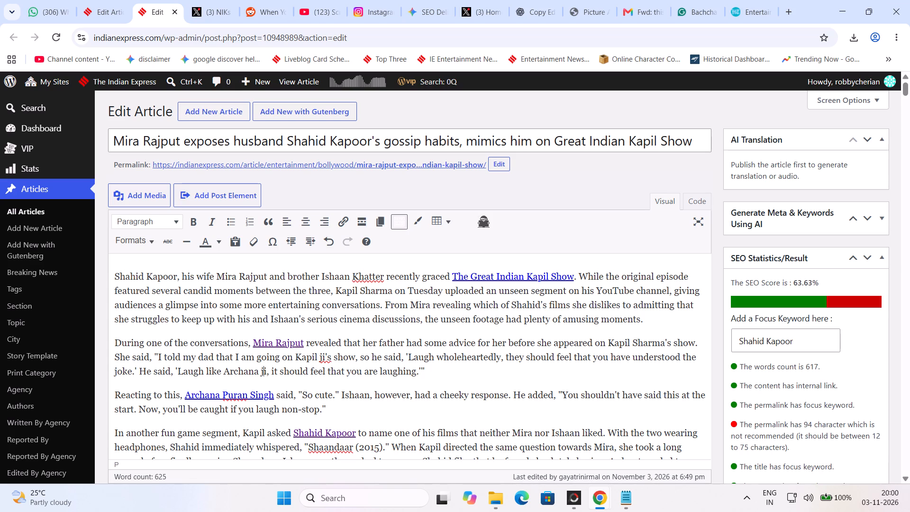
pyautogui.press('Left')
pyautogui.press('Left')
pyautogui.press('Left')
pyautogui.press('Left')
pyautogui.press('Left')
pyautogui.press('Left')
pyautogui.press('Left')
pyautogui.press('Left')
pyautogui.press('Left')
pyautogui.press('Left')
pyautogui.press('Left')
pyautogui.press('Left')
pyautogui.press('Left')
pyautogui.press('Left')
pyautogui.press('Left')
pyautogui.press('Left')
pyautogui.press('Left')
pyautogui.press('Left')
pyautogui.press('Left')
pyautogui.press('Left')
pyautogui.press('Right')
pyautogui.press('Right')
pyautogui.press('Right')
pyautogui.press('Right')
pyautogui.press('Right')
pyautogui.press('Right')
pyautogui.press('Right')
pyautogui.press('Right')
pyautogui.press('Right')
pyautogui.press('Right')
pyautogui.press('Right')
pyautogui.press('Right')
pyautogui.press('Right')
pyautogui.press('Right')
pyautogui.press('Right')
pyautogui.press('Right')
pyautogui.press('Right')
pyautogui.press('Right')
pyautogui.press('Right')
pyautogui.press('Right')
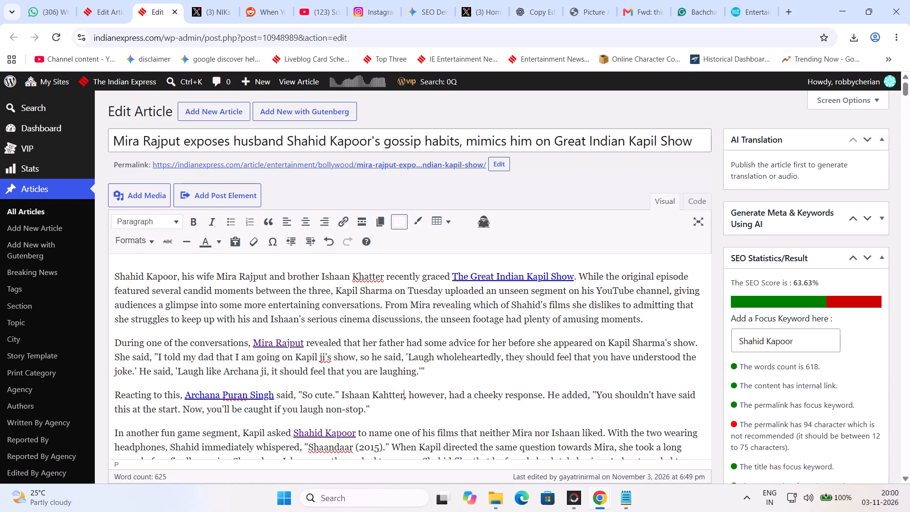
pyautogui.press('BackSpace')
pyautogui.press('BackSpace')
pyautogui.press('BackSpace')
pyautogui.press('BackSpace')
pyautogui.press('BackSpace')
pyautogui.press('BackSpace')
pyautogui.write('hatter')
# Proofread the rest of the third paragraph, from Ishaan Khatter's cheeky response through his quote about laughing non-stop.
pyautogui.press('Right')
pyautogui.press('Right')
pyautogui.press('Right')
pyautogui.press('Right')
pyautogui.press('Right')
pyautogui.press('Right')
pyautogui.press('Right')
pyautogui.press('Right')
pyautogui.press('Right')
pyautogui.press('Right')
pyautogui.press('Right')
pyautogui.press('Right')
pyautogui.press('Right')
pyautogui.press('Right')
pyautogui.press('Right')
pyautogui.press('Right')
pyautogui.press('Right')
pyautogui.press('Right')
pyautogui.press('Right')
pyautogui.press('Right')
pyautogui.press('Right')
pyautogui.press('Right')
pyautogui.press('Right')
pyautogui.press('Right')
pyautogui.press('Right')
pyautogui.press('Right')
pyautogui.press('Right')
pyautogui.press('Right')
pyautogui.press('Right')
pyautogui.press('Right')
pyautogui.press('Right')
pyautogui.press('Right')
pyautogui.press('Right')
pyautogui.press('Right')
pyautogui.press('Right')
pyautogui.press('Right')
pyautogui.press('Right')
pyautogui.press('Right')
pyautogui.press('Right')
pyautogui.press('Right')
# Delete the word "game" before "segment" in the opening sentence of the fourth paragraph.
pyautogui.press('Down')
pyautogui.press('Down')
pyautogui.press('Down')
pyautogui.press('Up')
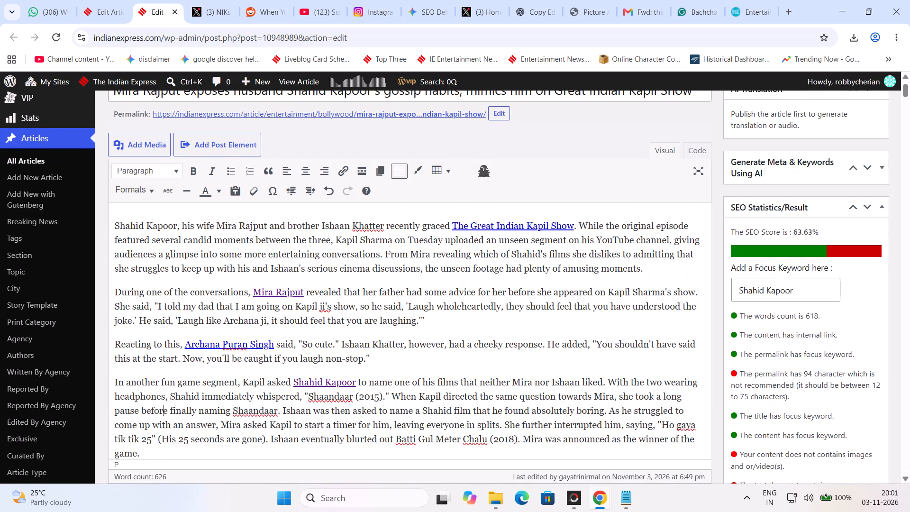
pyautogui.press('Up')
pyautogui.press('Up')
pyautogui.press('Right')
pyautogui.press('Right')
pyautogui.press('Right')
pyautogui.press('Right')
pyautogui.press('Right')
pyautogui.press('Right')
pyautogui.press('Right')
pyautogui.press('Right')
pyautogui.press('BackSpace')
pyautogui.press('BackSpace')
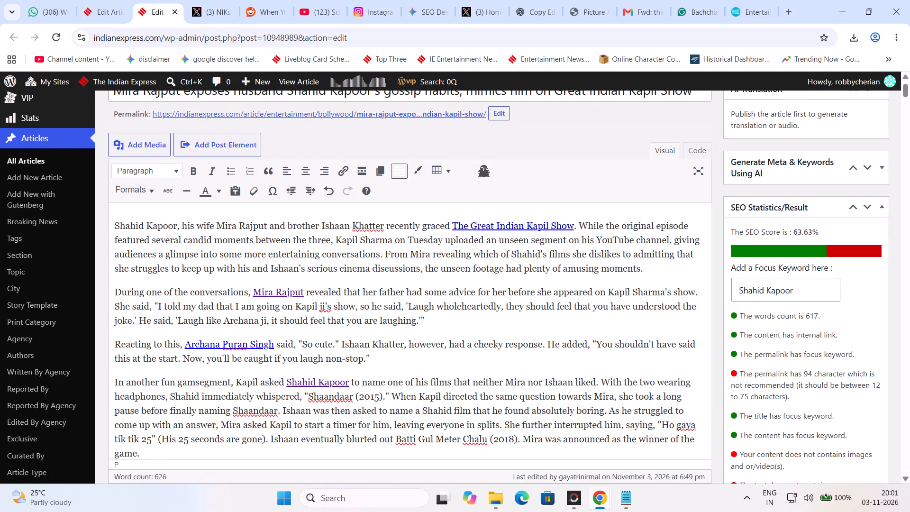
pyautogui.press('BackSpace')
pyautogui.press('BackSpace')
pyautogui.press('BackSpace')
# Insert the surname "Sharma" after "Kapil" in the fourth paragraph's first sentence, before "asked Shahid Kapoor".
pyautogui.press('Right')
pyautogui.press('Right')
pyautogui.press('Right')
pyautogui.press('Right')
pyautogui.press('Right')
pyautogui.press('Right')
pyautogui.press('Right')
pyautogui.press('Right')
pyautogui.press('Right')
pyautogui.press('Right')
pyautogui.press('Right')
pyautogui.press('Right')
pyautogui.press('Right')
pyautogui.press('Right')
pyautogui.press('Right')
pyautogui.press('Right')
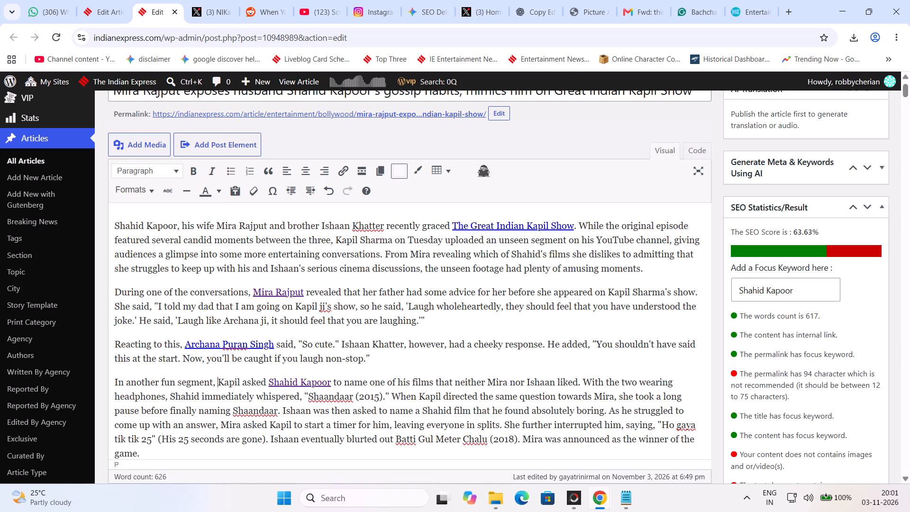
pyautogui.write('harma')
pyautogui.press('space')
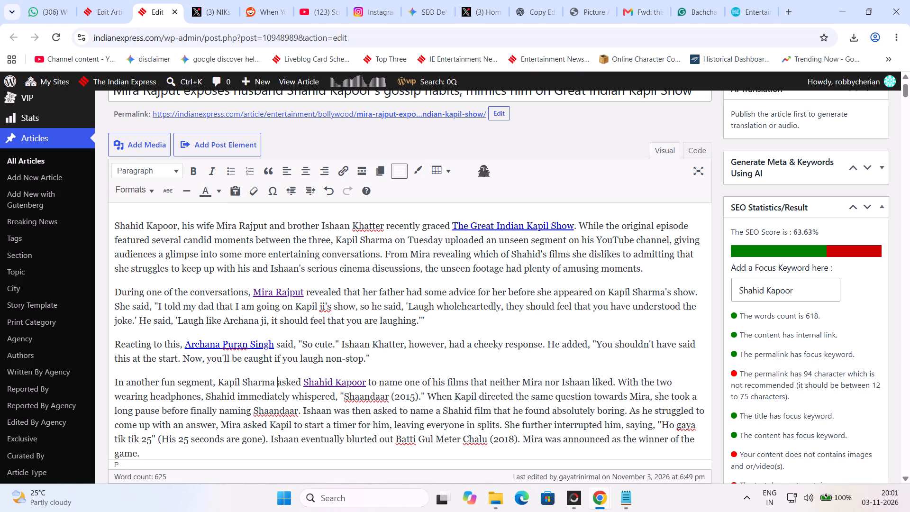
# In the fourth paragraph, move the closing quotation mark from after "tik tik 25" to after "(His 25 seconds are gone).".
pyautogui.press('Right')
pyautogui.press('Right')
pyautogui.press('Right')
pyautogui.press('Right')
pyautogui.press('Right')
pyautogui.press('Right')
pyautogui.press('Right')
pyautogui.press('Right')
pyautogui.press('Right')
pyautogui.press('Right')
pyautogui.press('Right')
pyautogui.press('Right')
pyautogui.press('Right')
pyautogui.press('Right')
pyautogui.press('Right')
pyautogui.press('Right')
pyautogui.press('Right')
pyautogui.press('Right')
pyautogui.press('Right')
pyautogui.press('Right')
pyautogui.press('Right')
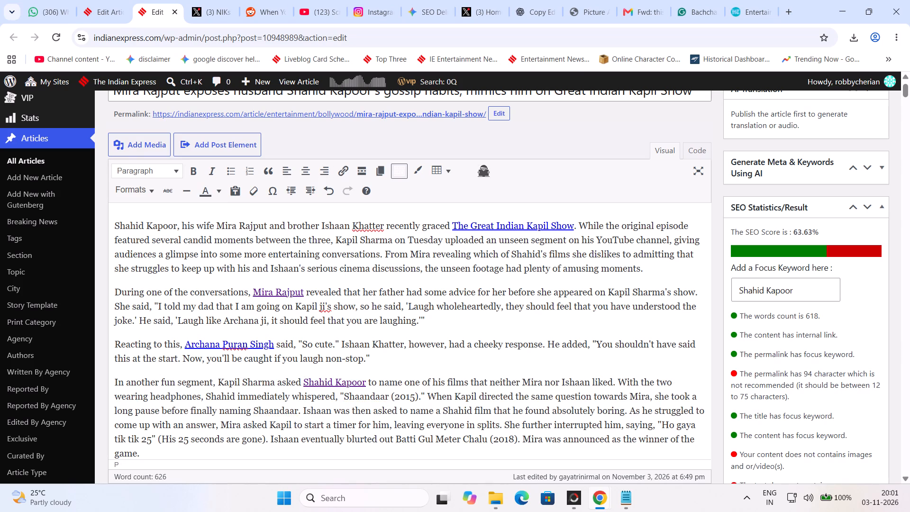
pyautogui.press('Right')
pyautogui.press('Right')
pyautogui.press('Right')
pyautogui.press('Right')
pyautogui.press('Right')
pyautogui.press('Right')
pyautogui.press('Right')
pyautogui.press('Right')
pyautogui.press('Right')
pyautogui.press('Right')
pyautogui.press('Right')
pyautogui.press('Right')
pyautogui.press('Right')
pyautogui.press('Right')
pyautogui.press('Right')
pyautogui.press('Right')
pyautogui.press('Right')
pyautogui.press('Right')
pyautogui.press('Right')
pyautogui.press('Right')
pyautogui.press('Right')
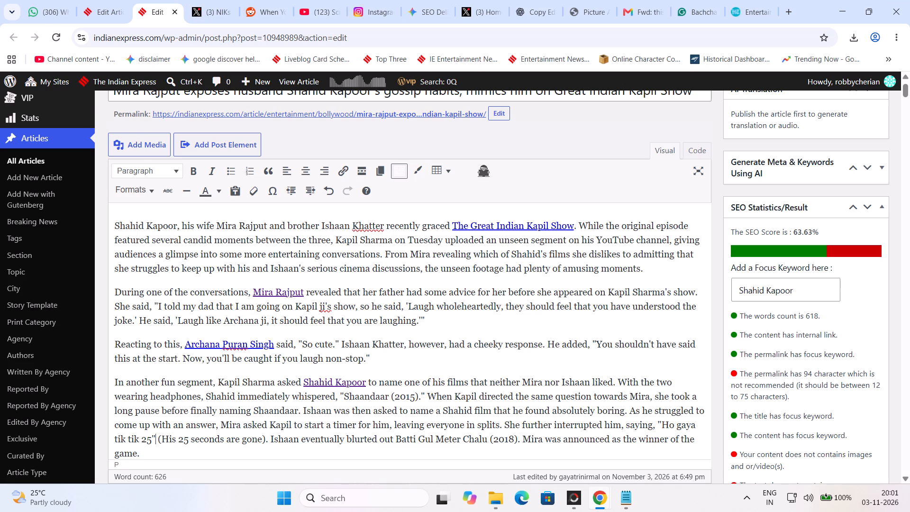
pyautogui.press('BackSpace')
pyautogui.press('Right')
pyautogui.press('Right')
pyautogui.press('Right')
pyautogui.press('Right')
pyautogui.press('Right')
pyautogui.press('Right')
pyautogui.press('Right')
pyautogui.press('Right')
pyautogui.press('Right')
pyautogui.press('Right')
pyautogui.press('Right')
pyautogui.press('Right')
pyautogui.press('Right')
pyautogui.press('Right')
pyautogui.press('Right')
pyautogui.press('Right')
pyautogui.press('Right')
pyautogui.press('Right')
pyautogui.press('Right')
pyautogui.press('Right')
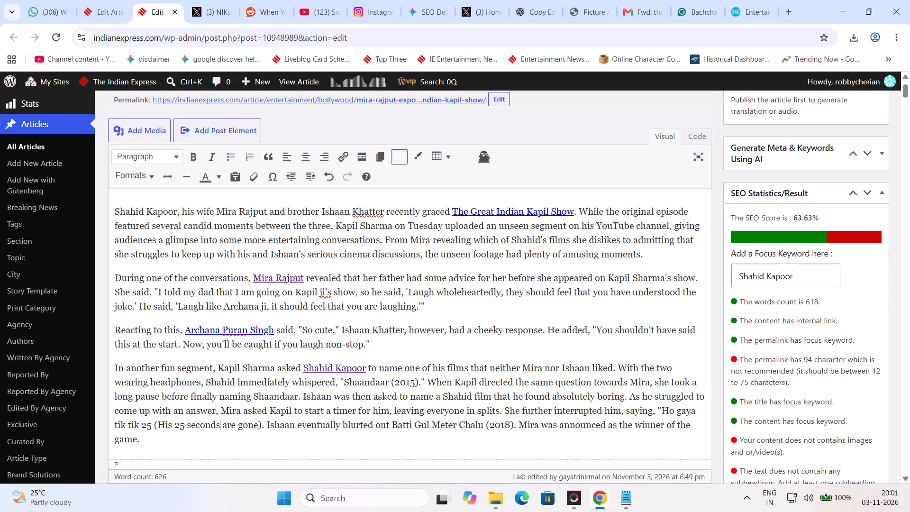
pyautogui.press('Left')
pyautogui.hotkey('shift', '"')
pyautogui.press('Right')
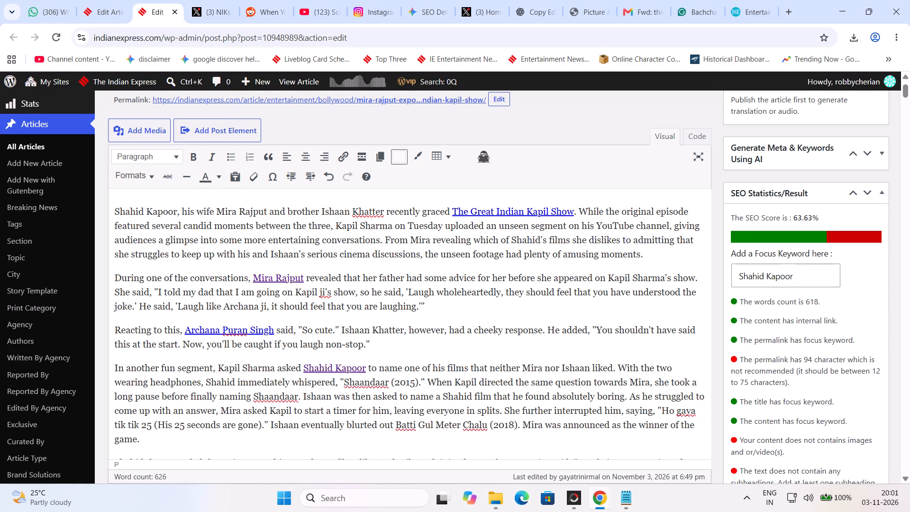
# Proofread the paragraphs after the game segment, from Shahid's remarks on films like Cocktail through Mira's comments on serious cinema conversations.
pyautogui.press('Down')
pyautogui.press('Down')
pyautogui.press('Down')
pyautogui.press('Down')
pyautogui.press('Down')
pyautogui.press('Down')
pyautogui.press('Down')
pyautogui.press('Down')
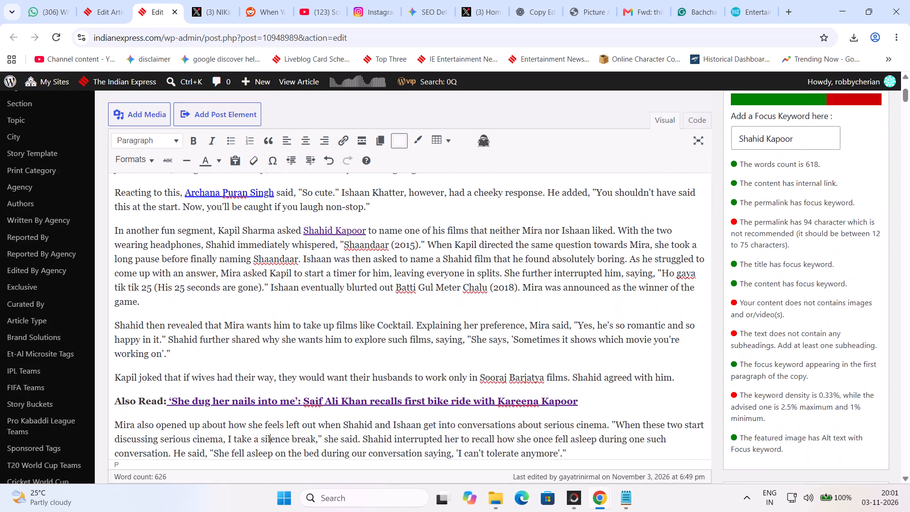
pyautogui.press('Down')
pyautogui.press('Down')
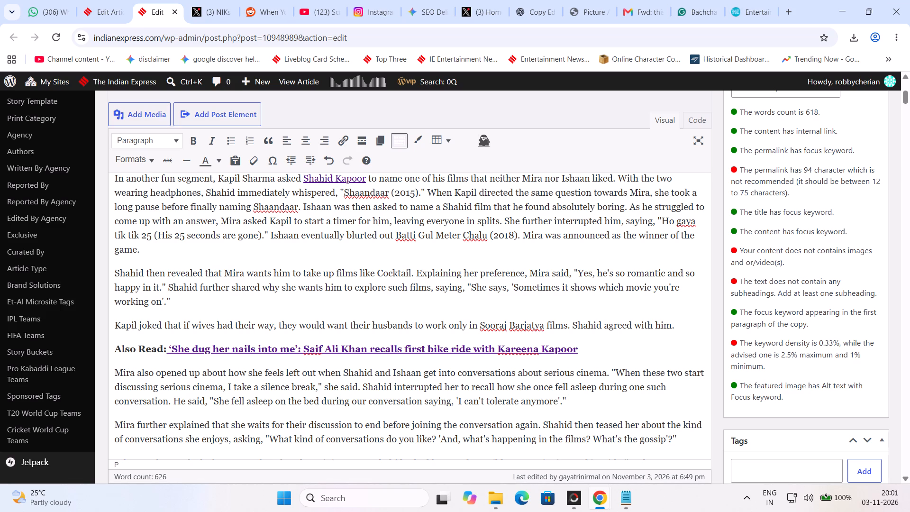
# In Shahid's quote about exploring such films, move the closing single quotation mark from before to after the full stop following "working on".
pyautogui.moveTo(210, 297); pyautogui.dragTo(200, 292)
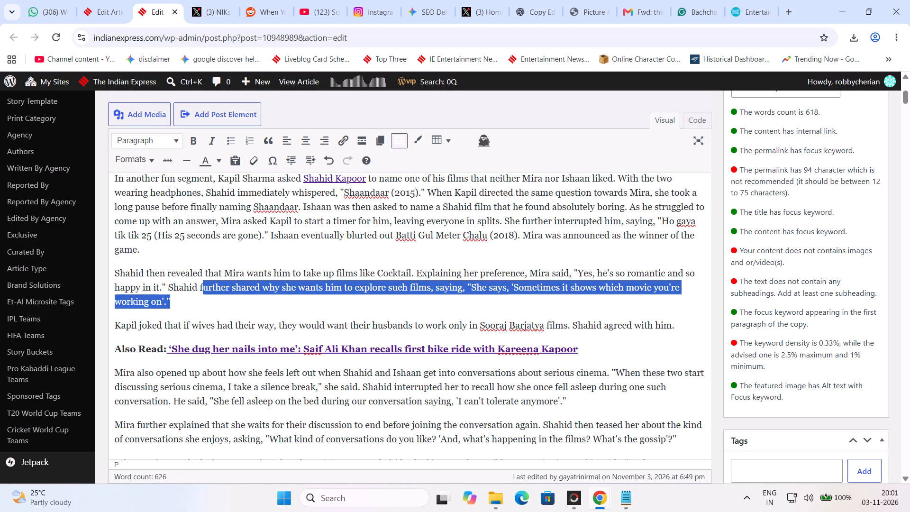
pyautogui.moveTo(200, 292); pyautogui.dragTo(186, 290)
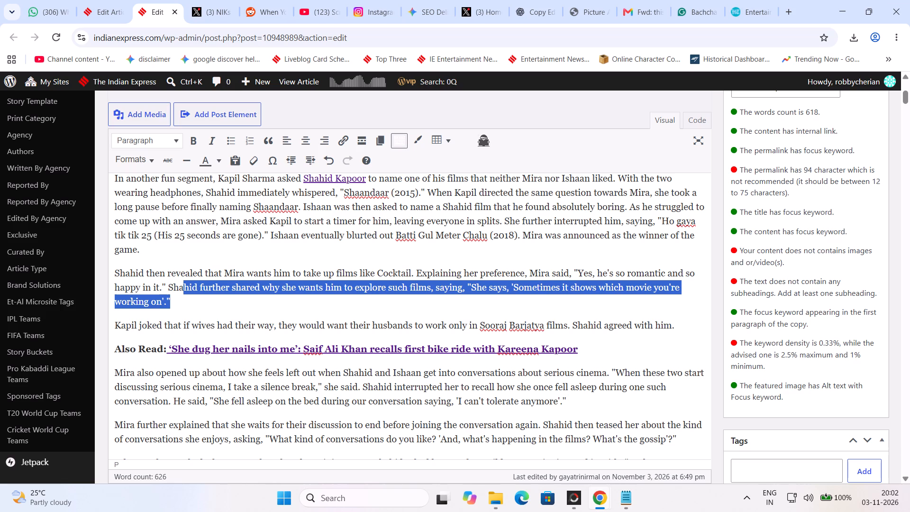
pyautogui.moveTo(186, 290); pyautogui.dragTo(174, 293)
pyautogui.moveTo(174, 293); pyautogui.dragTo(171, 293)
pyautogui.click(468, 288)
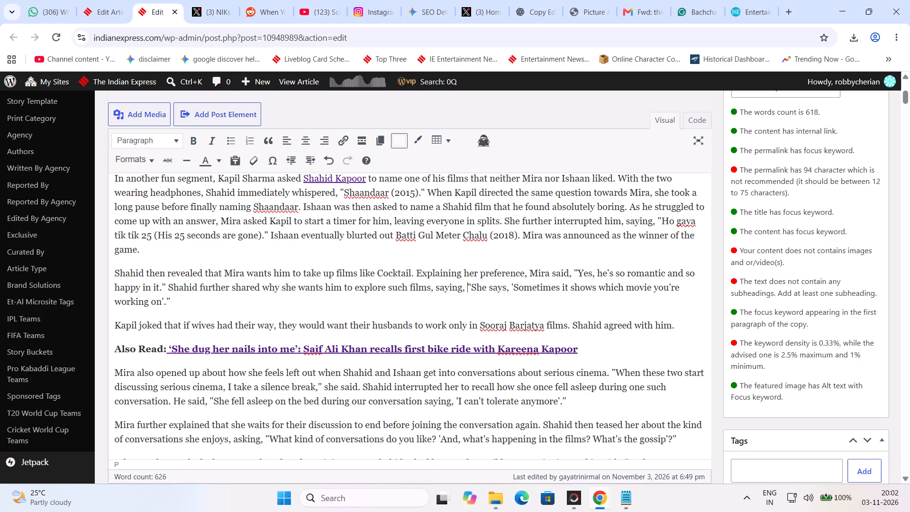
pyautogui.click(155, 300)
pyautogui.click(162, 301)
pyautogui.press('Delete')
pyautogui.press('Right')
pyautogui.press("'")
pyautogui.moveTo(183, 304); pyautogui.dragTo(167, 287)
pyautogui.hotkey('ctrl', 'c')
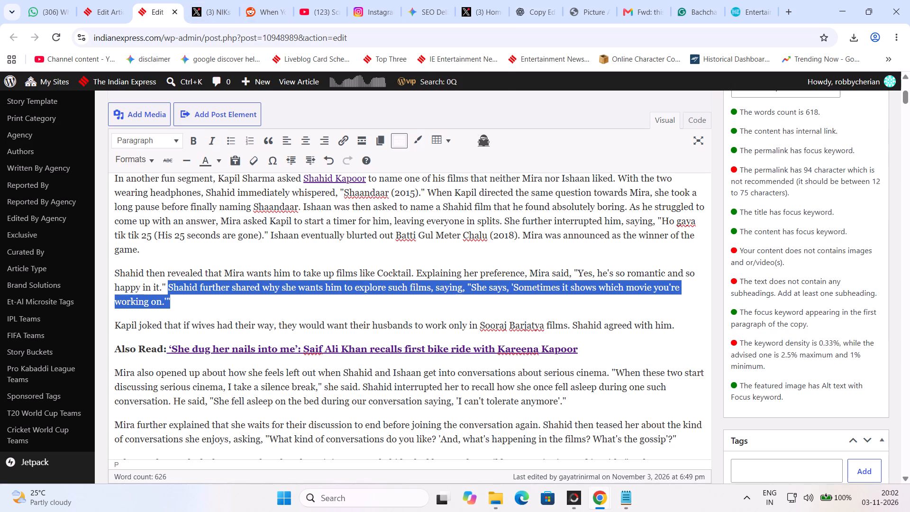
pyautogui.rightClick(226, 292)
pyautogui.click(315, 110)
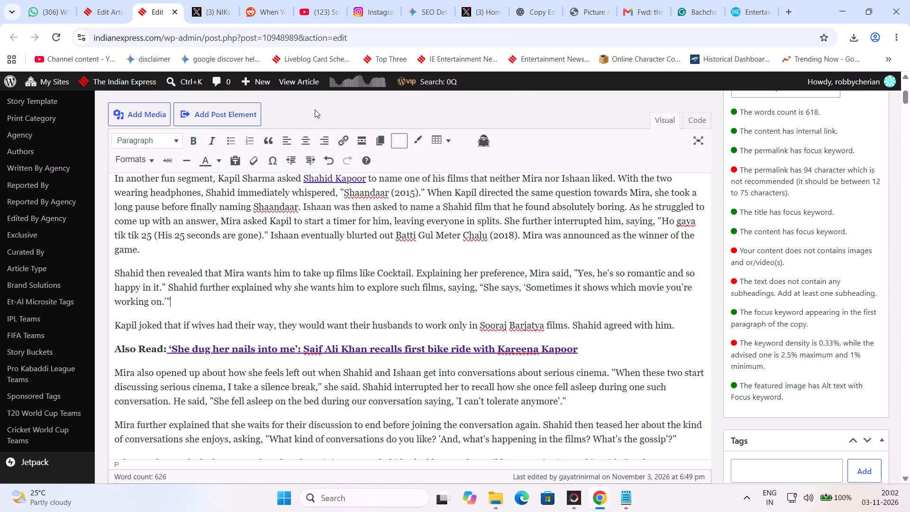
# Insert the surname "Rajput" after "Mira" at the start of the paragraph below the Also Read link.
pyautogui.scroll(-2, 248, 279)
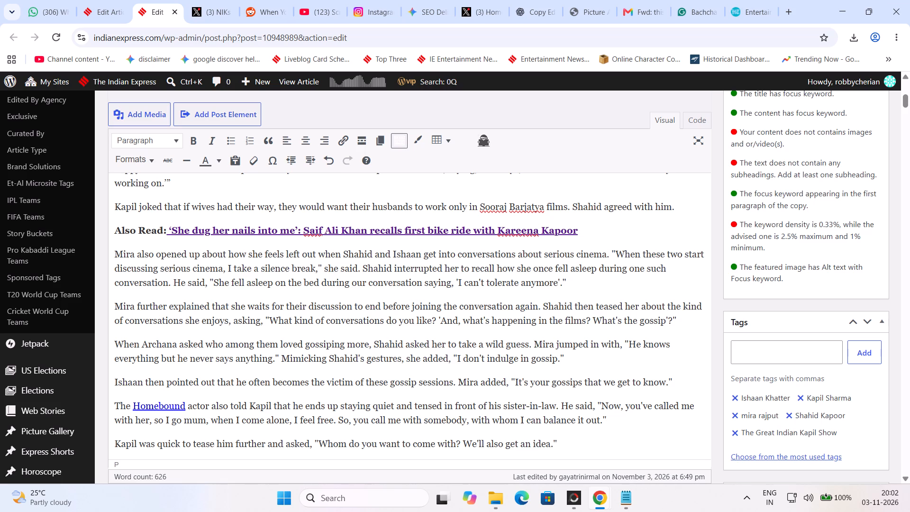
pyautogui.scroll(2, 178, 261)
pyautogui.click(137, 371)
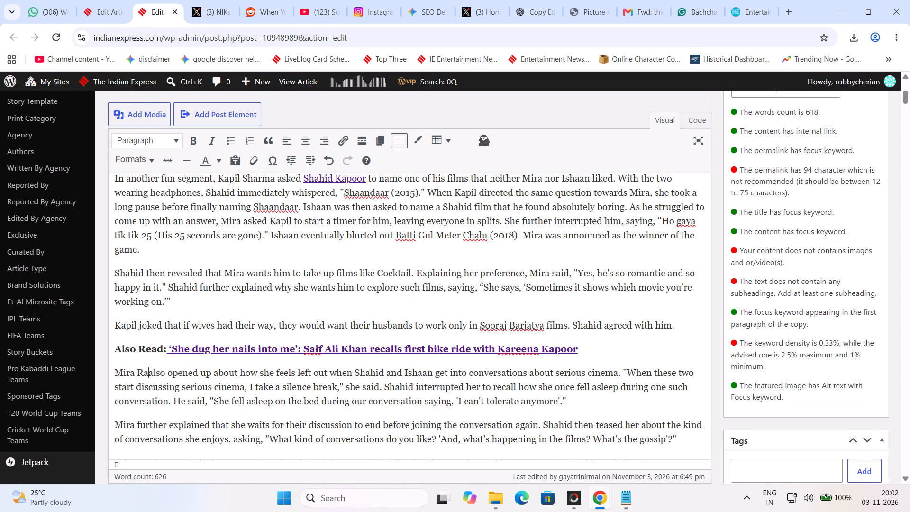
pyautogui.press('j')
pyautogui.press('p')
pyautogui.press('u')
pyautogui.write('t')
pyautogui.press('space')
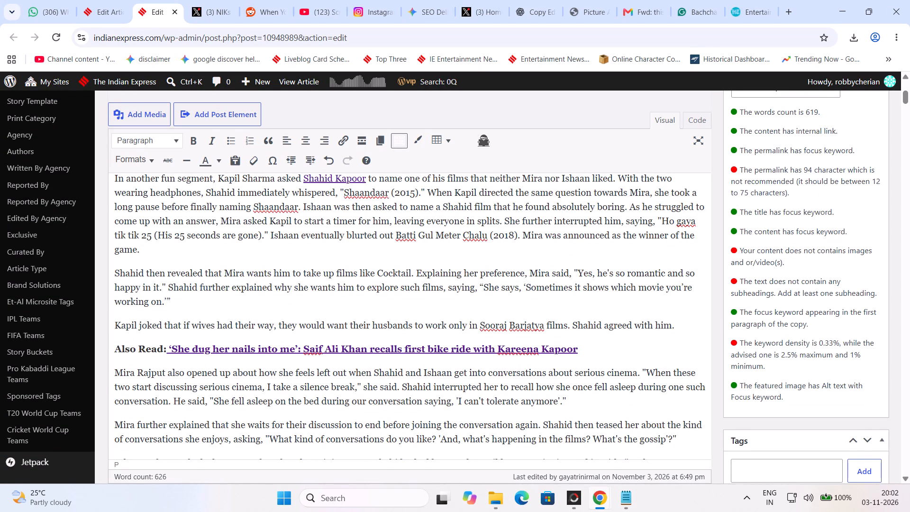
# Insert "Kapoor" after "Shahid" and "Khatter" after "Ishaan" in the sentence about Mira feeling left out of serious cinema conversations.
pyautogui.scroll(-1, 287, 283)
pyautogui.click(404, 312)
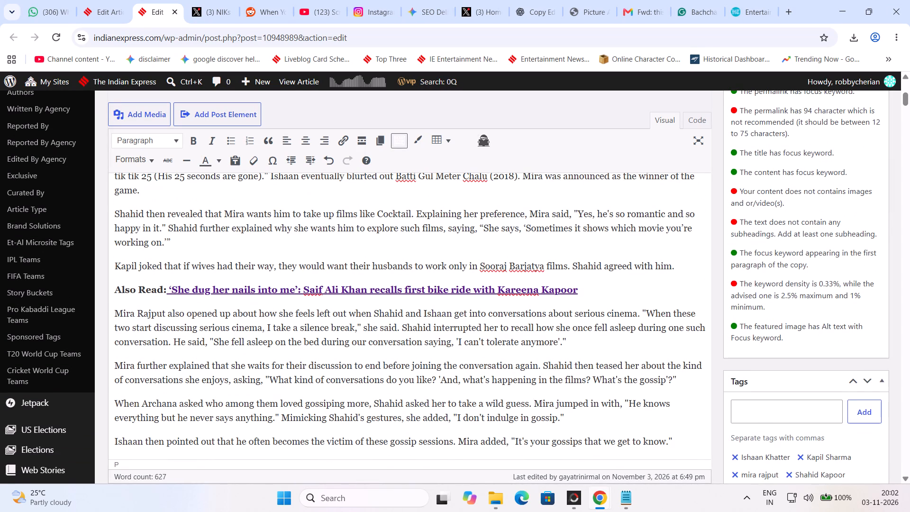
pyautogui.press('Right')
pyautogui.press('Right')
pyautogui.press('Right')
pyautogui.press('Right')
pyautogui.press('Right')
pyautogui.press('Right')
pyautogui.press('Right')
pyautogui.press('Right')
pyautogui.press('Right')
pyautogui.press('Right')
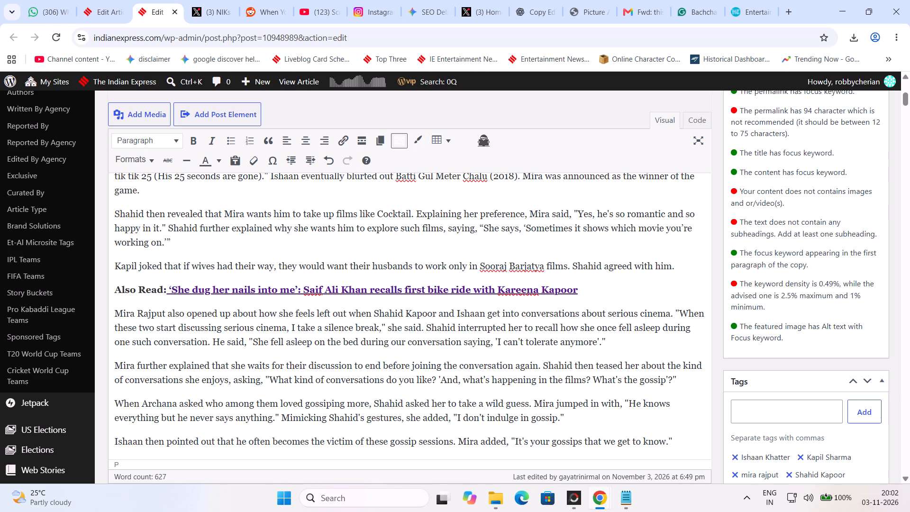
pyautogui.press('Right')
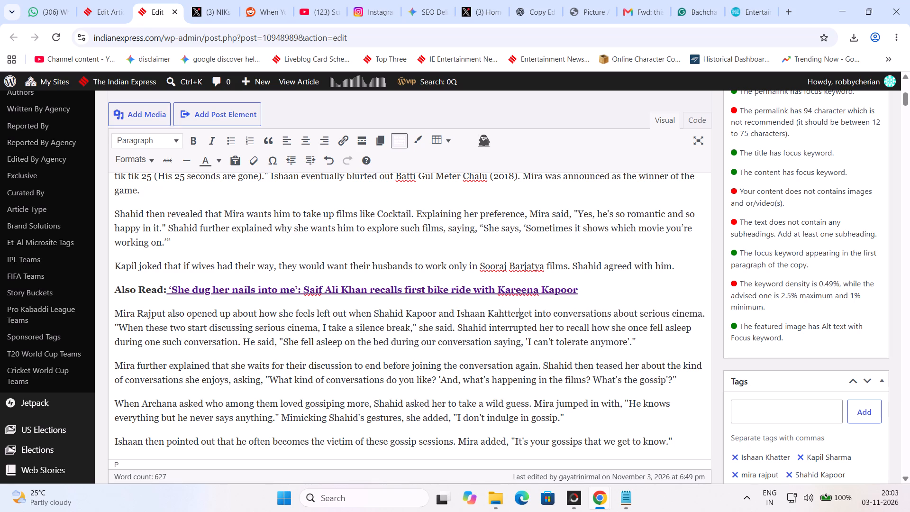
pyautogui.press('Left')
pyautogui.press('Left')
pyautogui.press('Left')
pyautogui.press('Left')
pyautogui.press('Left')
pyautogui.press('Left')
pyautogui.press('BackSpace')
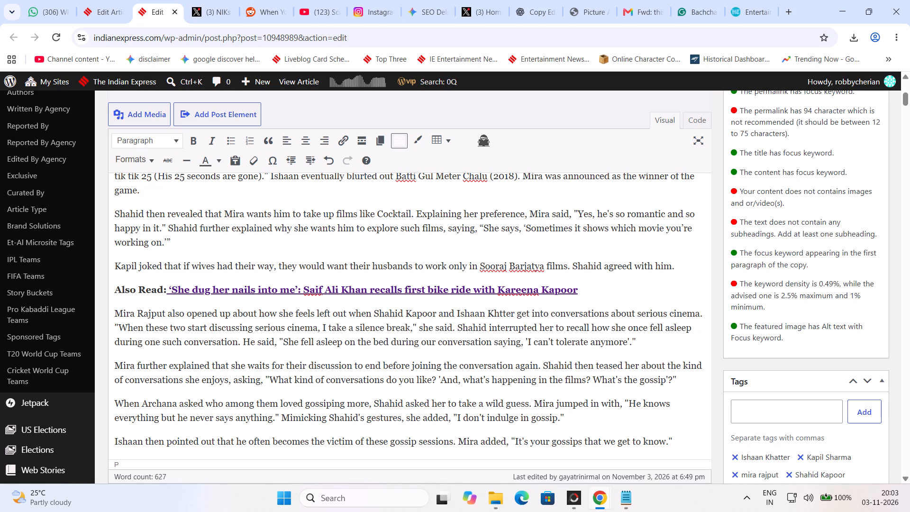
pyautogui.press('Right')
pyautogui.press('a')
# Replace "get into conversations" with "talk" before "about serious cinema" in the sentence about Mira feeling left out.
pyautogui.press('Right')
pyautogui.press('Right')
pyautogui.press('Right')
pyautogui.press('Right')
pyautogui.press('Right')
pyautogui.press('Right')
pyautogui.press('Right')
pyautogui.press('Right')
pyautogui.press('Right')
pyautogui.press('Right')
pyautogui.press('Right')
pyautogui.press('Right')
pyautogui.press('Right')
pyautogui.press('Right')
pyautogui.press('Right')
pyautogui.press('Right')
pyautogui.press('Right')
pyautogui.press('Right')
pyautogui.press('Right')
pyautogui.press('Right')
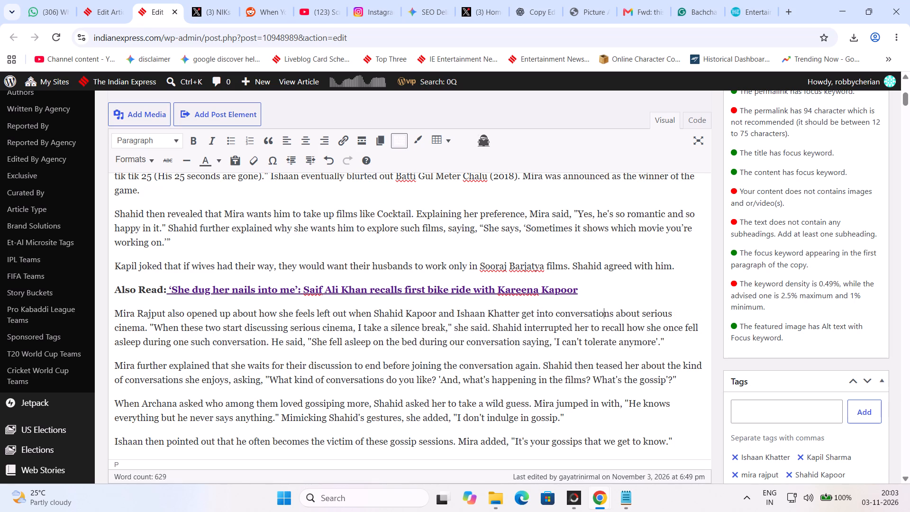
pyautogui.press('BackSpace')
pyautogui.press('BackSpace')
pyautogui.press('BackSpace')
pyautogui.press('BackSpace')
pyautogui.press('BackSpace')
pyautogui.press('BackSpace')
pyautogui.press('BackSpace')
pyautogui.press('BackSpace')
pyautogui.press('BackSpace')
pyautogui.press('BackSpace')
pyautogui.press('BackSpace')
pyautogui.press('BackSpace')
pyautogui.press('BackSpace')
pyautogui.press('BackSpace')
pyautogui.press('BackSpace')
pyautogui.press('BackSpace')
pyautogui.press('BackSpace')
pyautogui.press('Delete')
pyautogui.press('Delete')
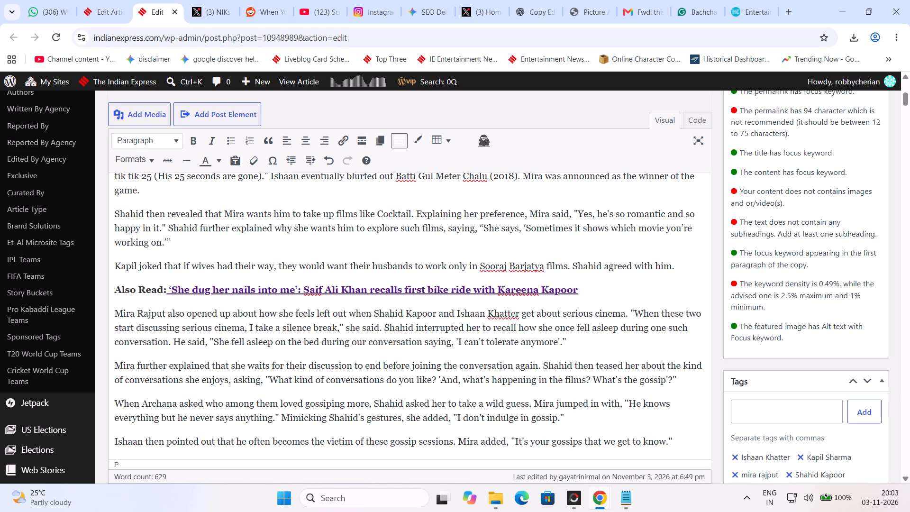
pyautogui.press('BackSpace')
pyautogui.press('BackSpace')
pyautogui.press('BackSpace')
pyautogui.write('takl')
pyautogui.press('BackSpace')
pyautogui.press('BackSpace')
pyautogui.write('lk')
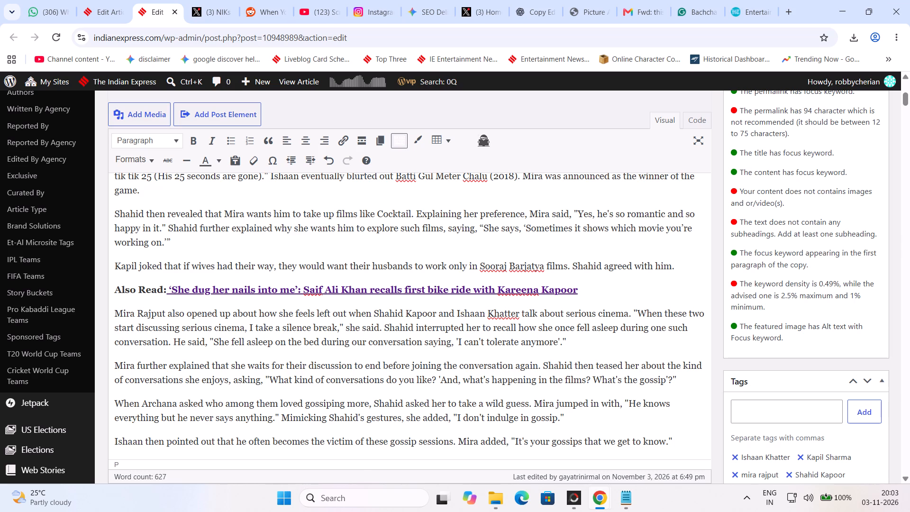
# In the quote about Mira falling asleep, move the closing single quotation mark to after the full stop following "anymore".
pyautogui.scroll(-1, 330, 343)
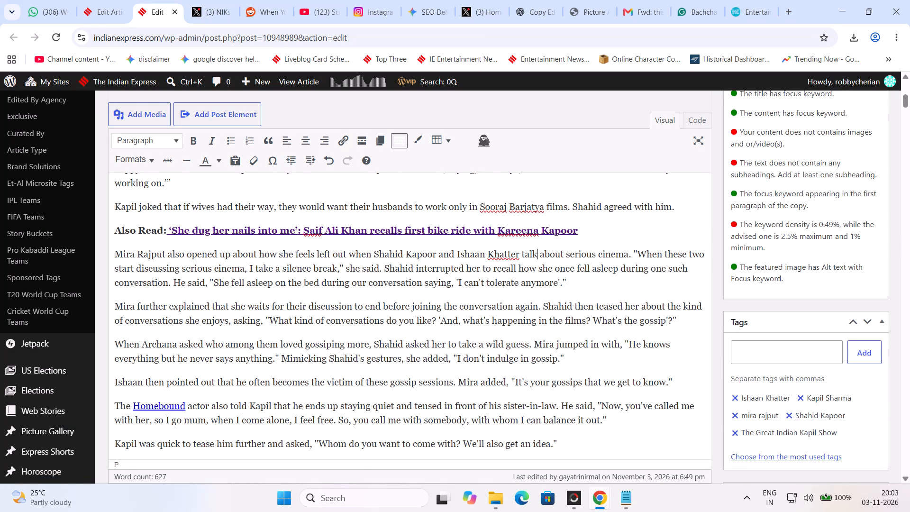
pyautogui.click(556, 283)
pyautogui.press('Delete')
pyautogui.press('Right')
pyautogui.press("'")
# Proofread the next paragraph, checking the wording and quotation marks in Shahid's question about the conversations Mira enjoys.
pyautogui.press('Right')
pyautogui.press('Right')
pyautogui.press('Right')
pyautogui.press('Right')
pyautogui.press('Right')
pyautogui.press('Right')
pyautogui.press('Right')
pyautogui.press('Right')
pyautogui.press('Right')
pyautogui.press('Right')
pyautogui.press('Right')
pyautogui.press('Right')
pyautogui.press('Right')
pyautogui.press('Right')
pyautogui.press('Right')
pyautogui.press('Right')
pyautogui.press('Right')
pyautogui.press('Right')
pyautogui.press('Right')
pyautogui.press('Right')
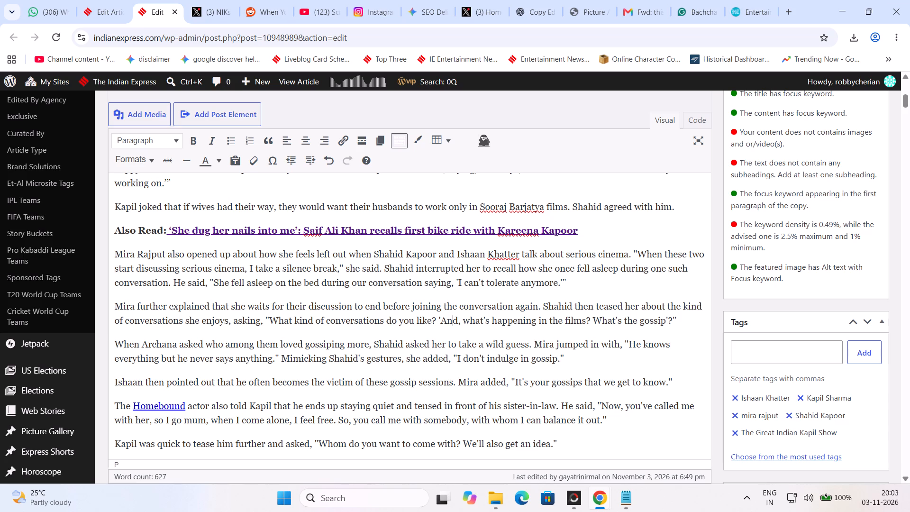
pyautogui.press('Left')
pyautogui.press('Left')
pyautogui.press('Left')
pyautogui.press('Left')
pyautogui.press('Left')
pyautogui.press('Left')
pyautogui.press('Left')
pyautogui.press('Left')
pyautogui.press('Left')
pyautogui.press('Left')
pyautogui.press('Left')
pyautogui.press('Left')
pyautogui.press('Left')
pyautogui.press('Left')
pyautogui.press('Left')
pyautogui.press('Left')
pyautogui.press('Left')
pyautogui.press('Left')
pyautogui.press('Left')
pyautogui.press('Left')
# Change "take a wild guess" to "make a wild guess" in the paragraph about Archana's gossip question.
pyautogui.click(463, 346)
pyautogui.press('m')
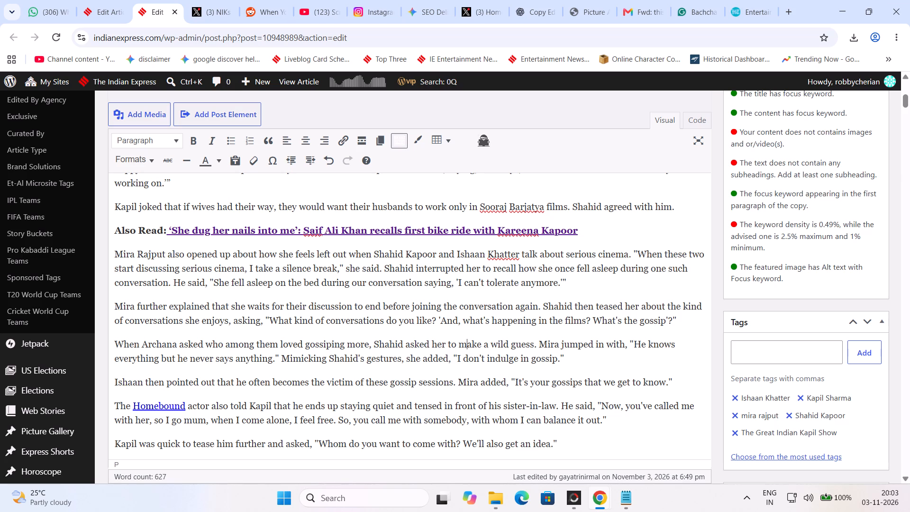
pyautogui.scroll(-1, 342, 344)
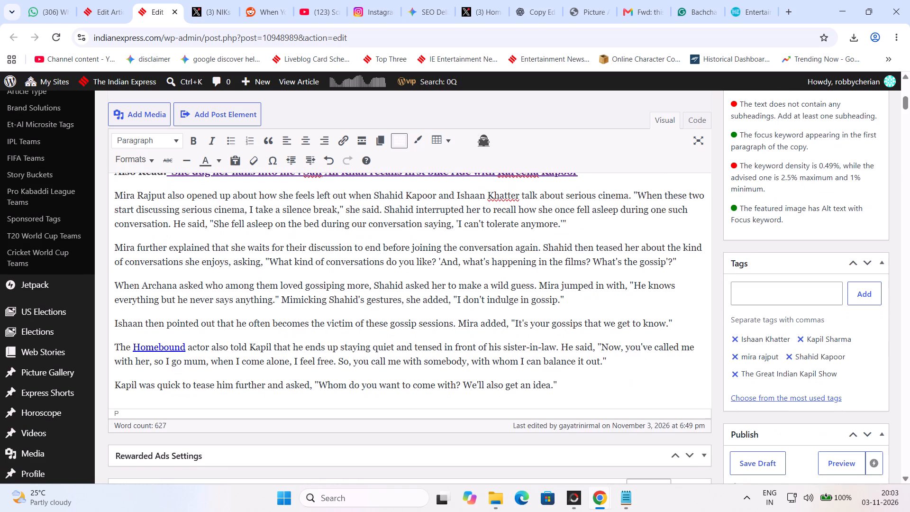
# Change "gossips" to "gossip" in Mira's quote in the paragraph about Ishaan being the victim of gossip sessions.
pyautogui.click(573, 301)
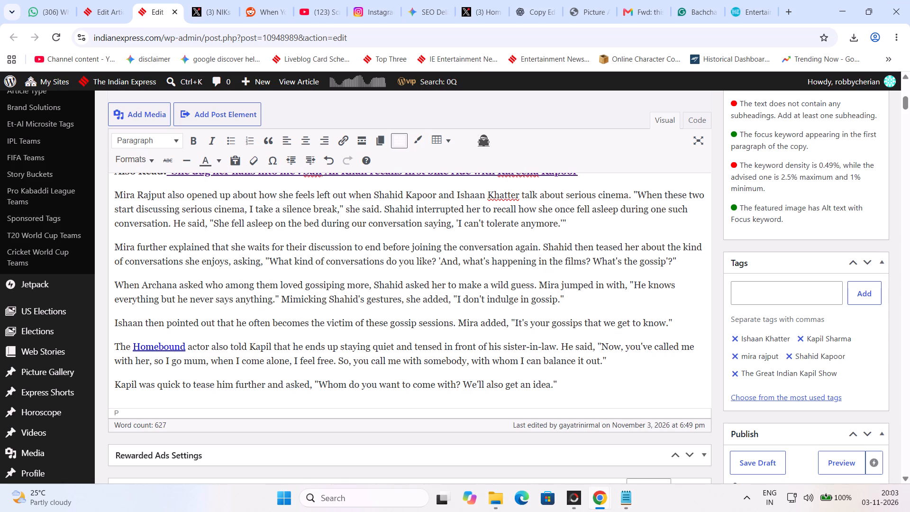
pyautogui.click(579, 323)
pyautogui.press('Delete')
# Add the surname "Sharma" after "Kapil" in the sentence beginning "The Homebound actor also told".
pyautogui.press('Right')
pyautogui.press('Right')
pyautogui.press('Right')
pyautogui.press('Right')
pyautogui.press('Right')
pyautogui.press('Right')
pyautogui.press('Right')
pyautogui.press('Right')
pyautogui.press('Right')
pyautogui.press('Right')
pyautogui.press('Right')
pyautogui.press('Right')
pyautogui.press('Right')
pyautogui.press('Right')
pyautogui.press('Right')
pyautogui.press('Right')
pyautogui.press('Right')
pyautogui.press('Right')
pyautogui.press('Right')
pyautogui.press('Right')
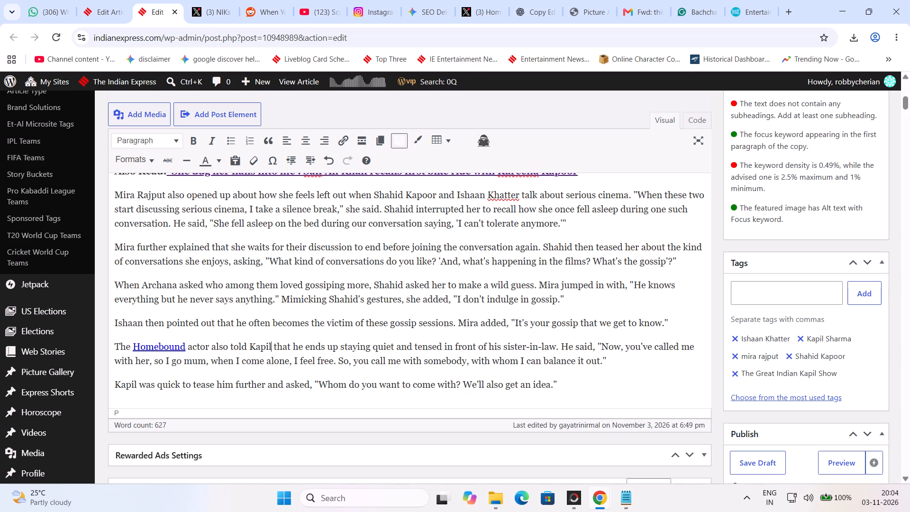
pyautogui.press('BackSpace')
pyautogui.press('BackSpace')
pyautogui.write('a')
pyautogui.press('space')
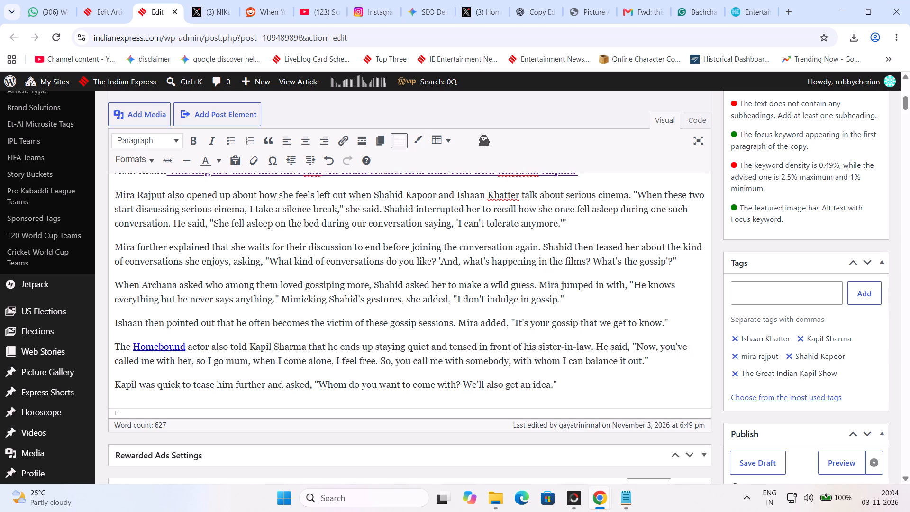
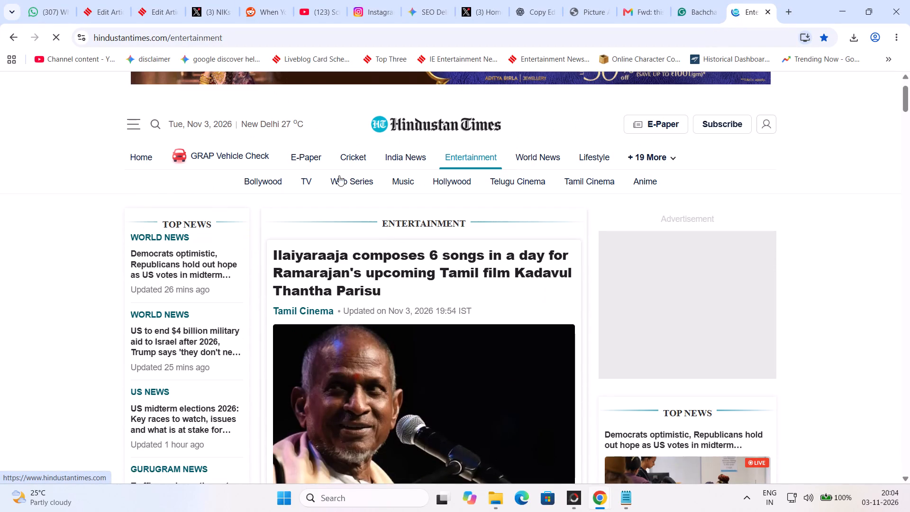
# Look through the latest stories on the Hindustan Times entertainment page.
pyautogui.scroll(-4, 423, 219)
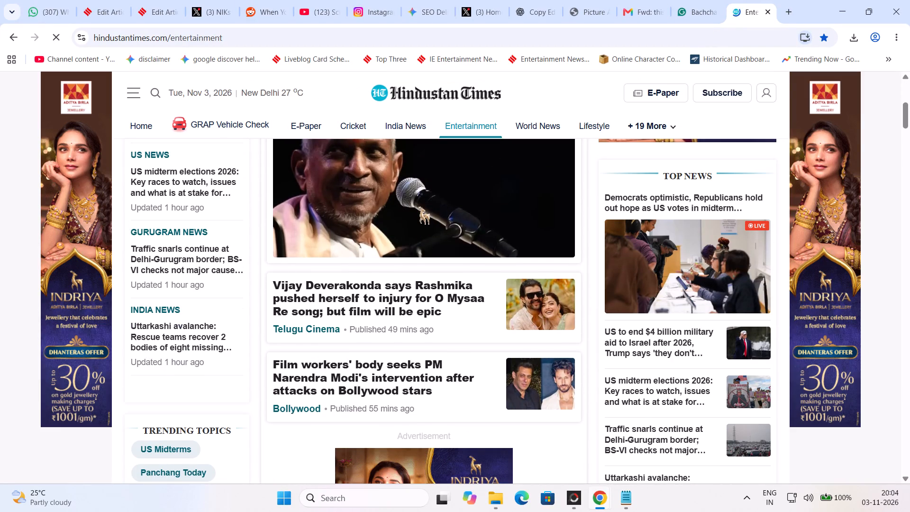
pyautogui.scroll(-2, 395, 227)
# Switch to the X post about the Dhurandhar makeup artist and return from it to the home feed.
pyautogui.click(165, 0)
pyautogui.click(210, 0)
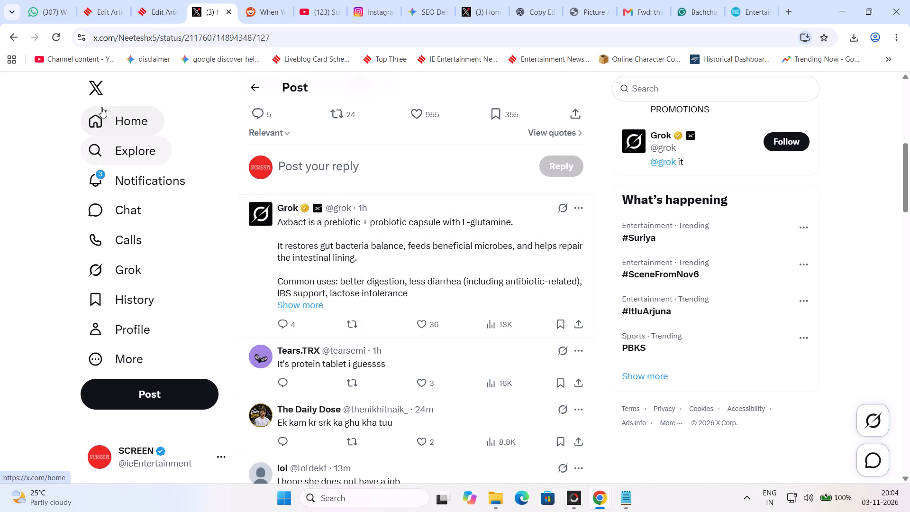
pyautogui.click(101, 91)
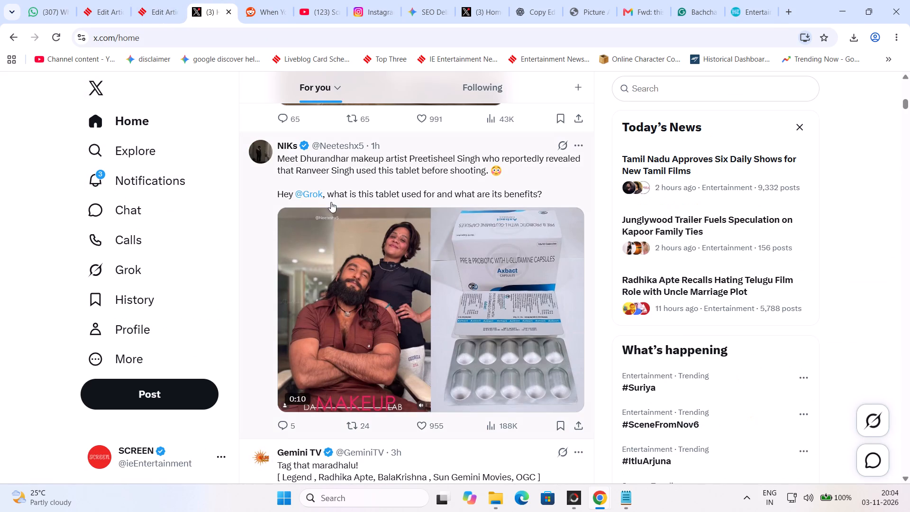
# Load the newly available posts at the start of the X home page's For you feed.
pyautogui.scroll(20, 389, 195)
pyautogui.scroll(6, 389, 195)
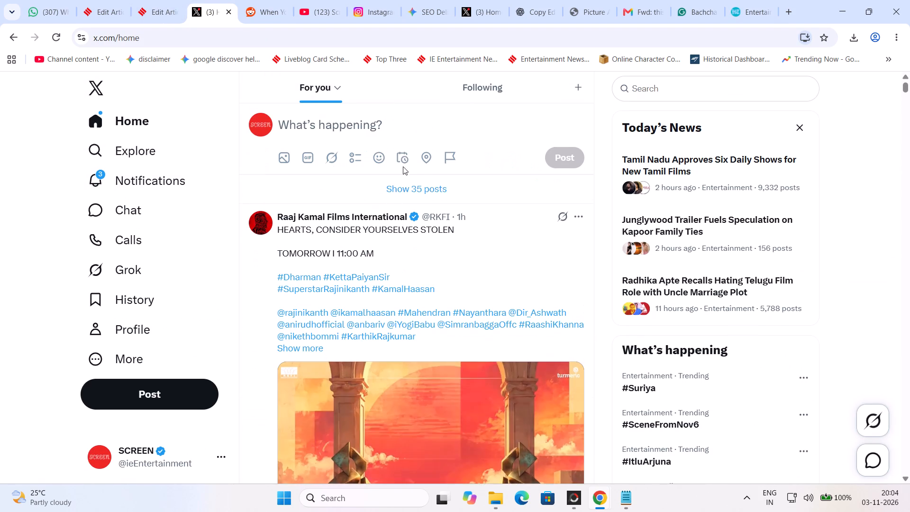
pyautogui.click(415, 181)
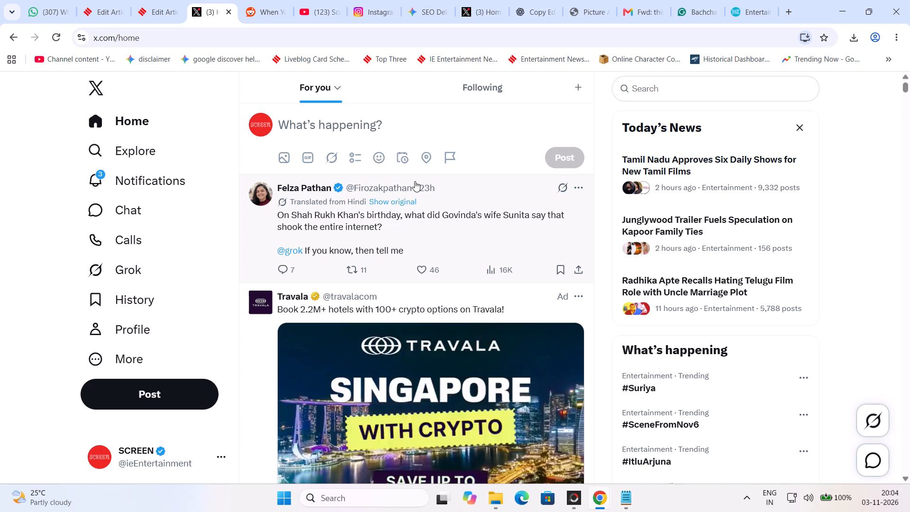
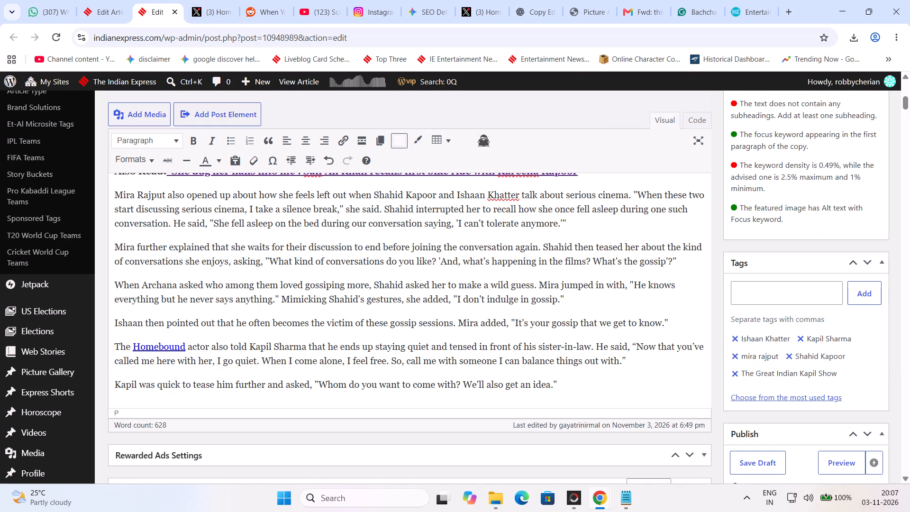
# Reread the article from headline to closing paragraph, checking the edited copy, links and quotes.
pyautogui.scroll(1, 538, 219)
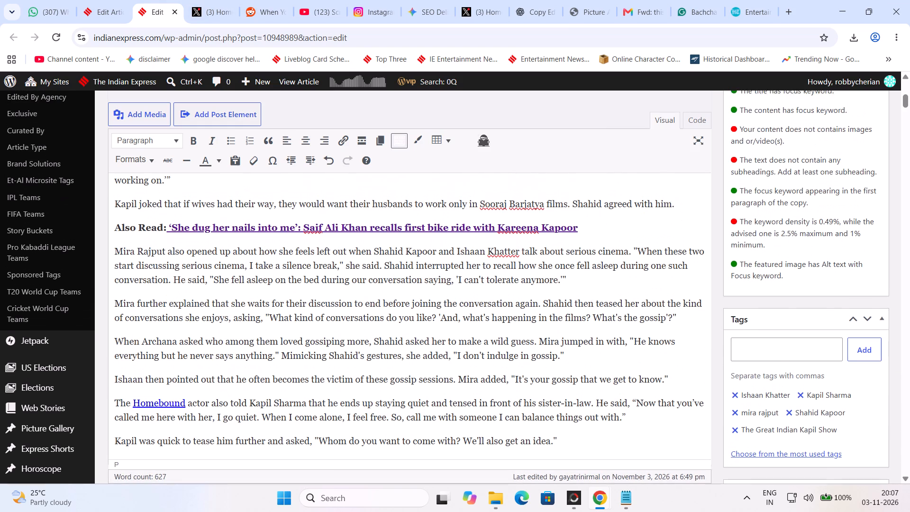
pyautogui.scroll(16, 538, 222)
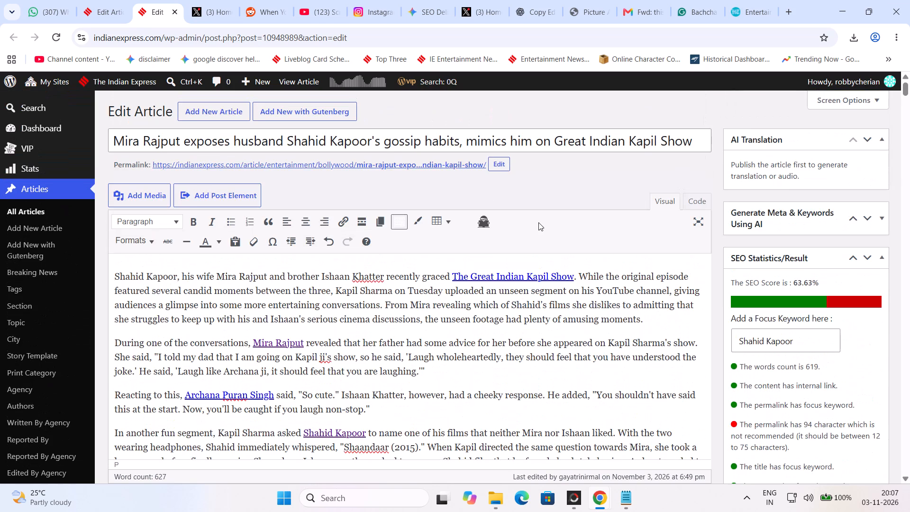
pyautogui.scroll(-4, 538, 222)
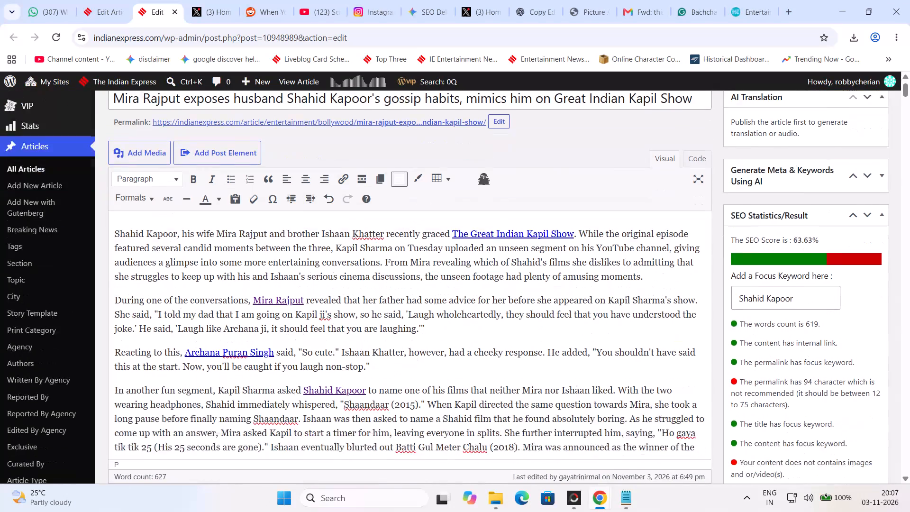
pyautogui.scroll(-4, 538, 222)
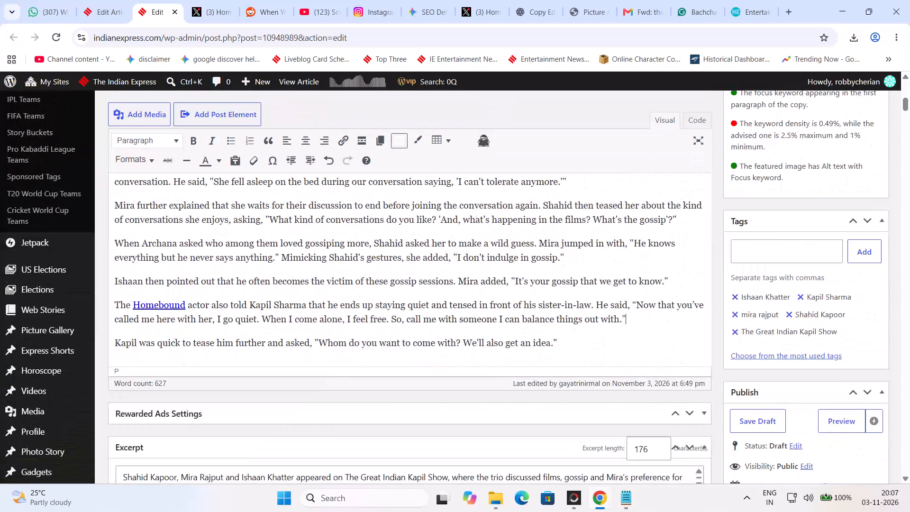
pyautogui.scroll(6, 543, 222)
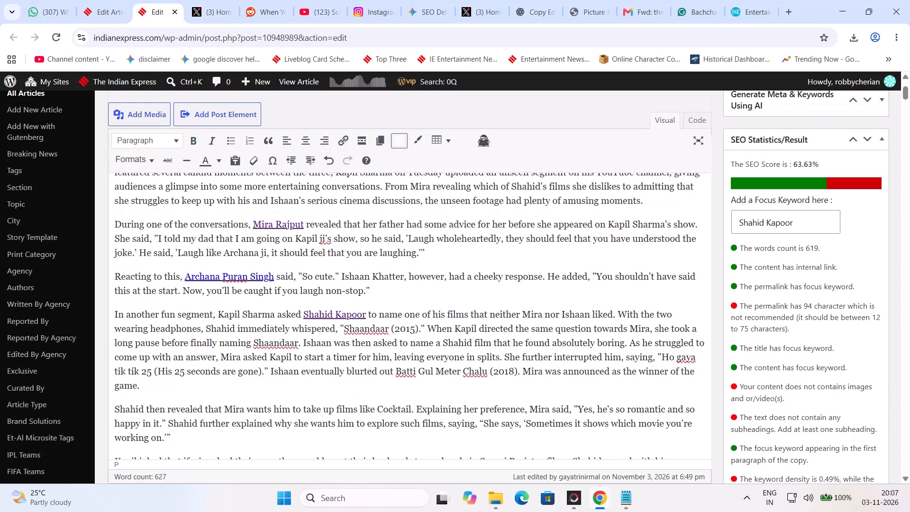
pyautogui.scroll(-1, 544, 222)
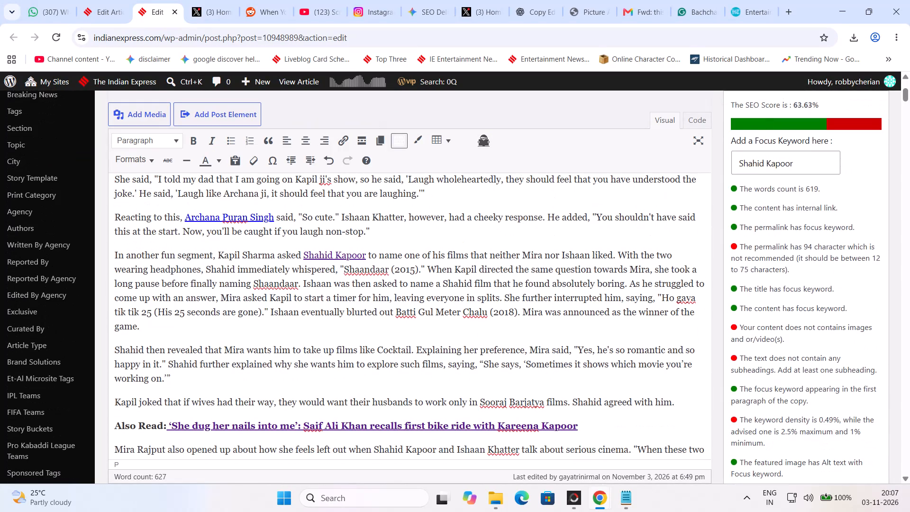
pyautogui.scroll(-2, 544, 222)
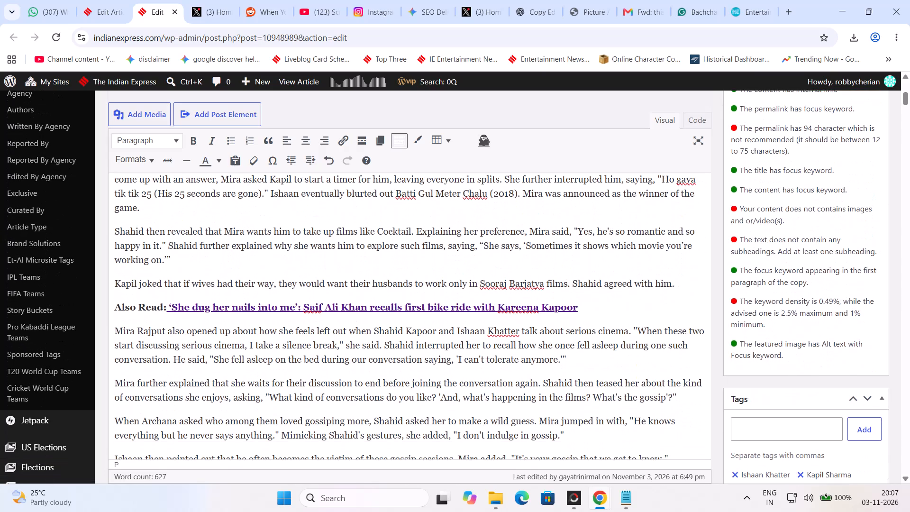
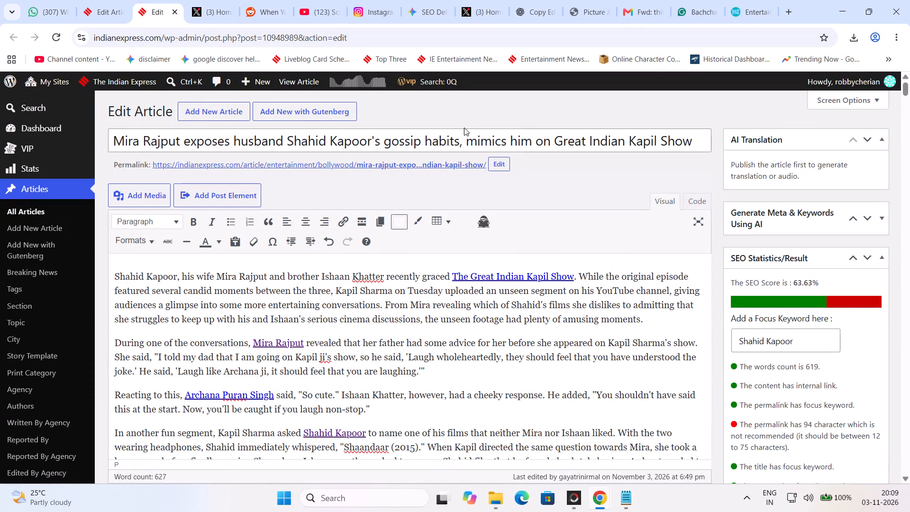
# Delete ", mimics him" from the article's headline.
pyautogui.moveTo(459, 135); pyautogui.dragTo(533, 139)
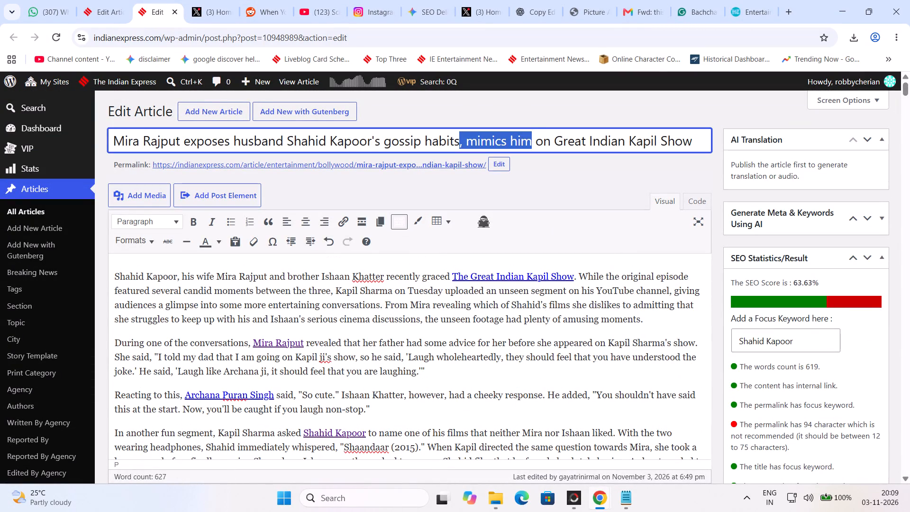
pyautogui.press('BackSpace')
pyautogui.scroll(-6, 487, 192)
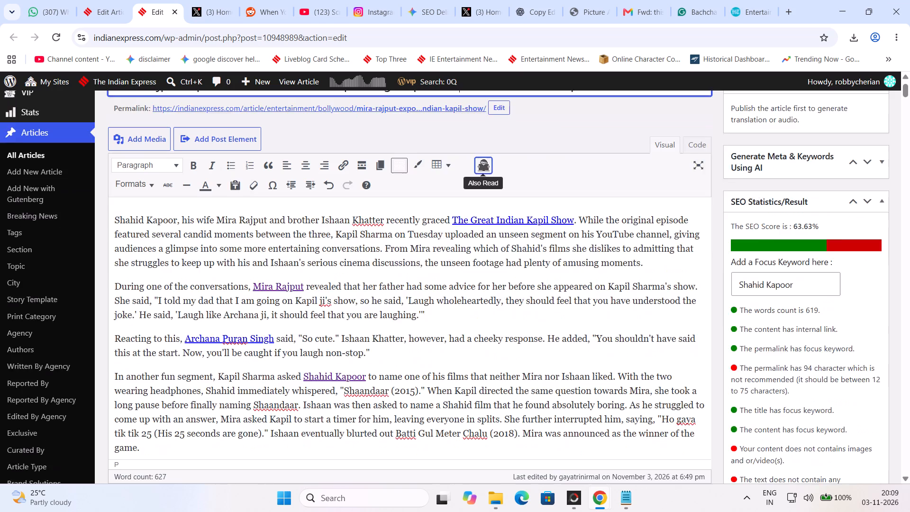
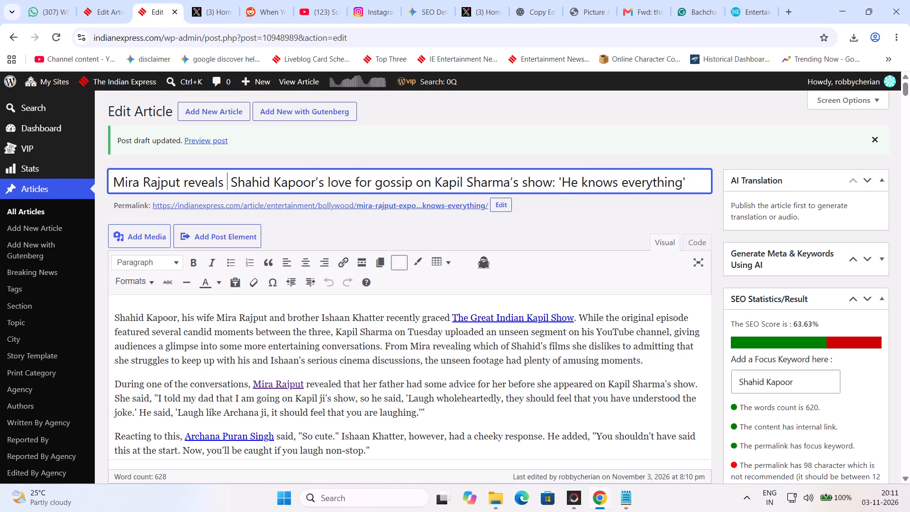
pyautogui.press('BackSpace')
pyautogui.click(220, 175)
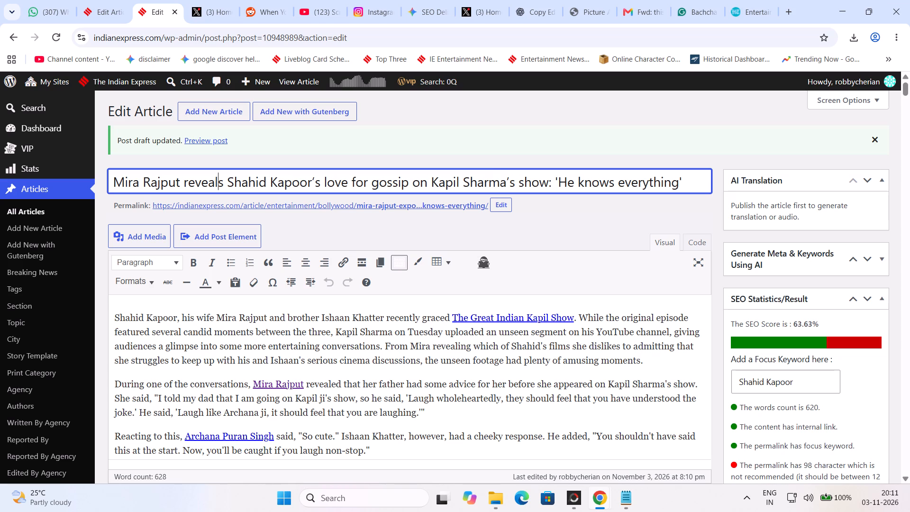
# Replace the permalink slug with the headline text up to "Kapil Sharma's show", dropping the possessive "'s" after Sharma.
pyautogui.moveTo(549, 183); pyautogui.dragTo(343, 184)
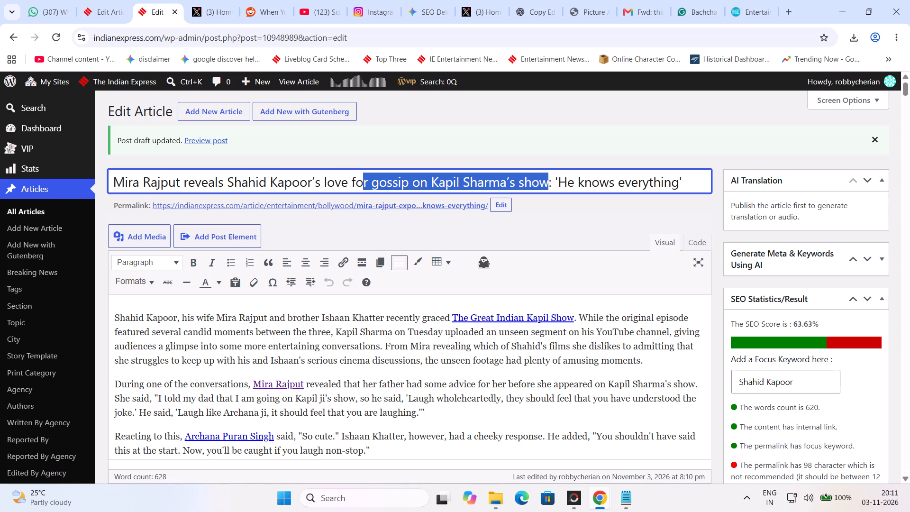
pyautogui.moveTo(343, 184); pyautogui.dragTo(110, 184)
pyautogui.hotkey('ctrl', 'c')
pyautogui.click(498, 205)
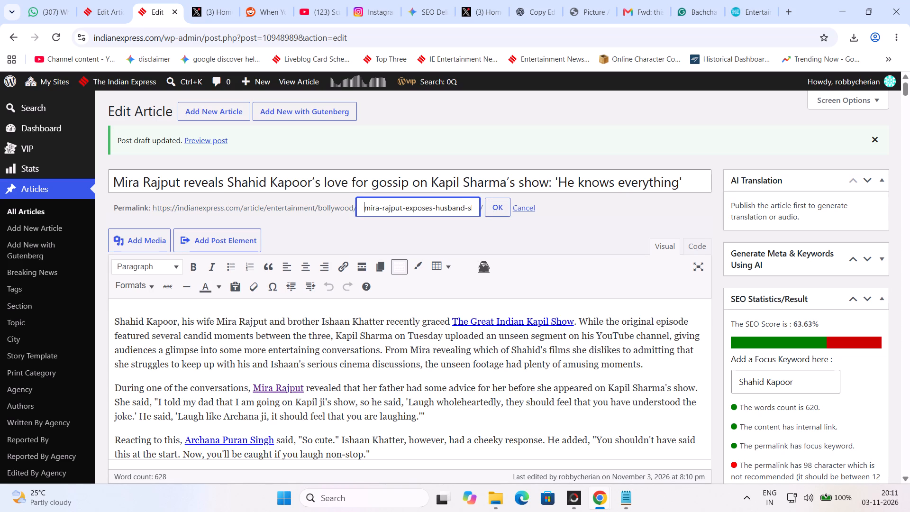
pyautogui.tripleClick(456, 206)
pyautogui.hotkey('ctrl', 'v')
pyautogui.tripleClick(455, 206)
pyautogui.click(455, 206)
pyautogui.hotkey('ctrl', 'v')
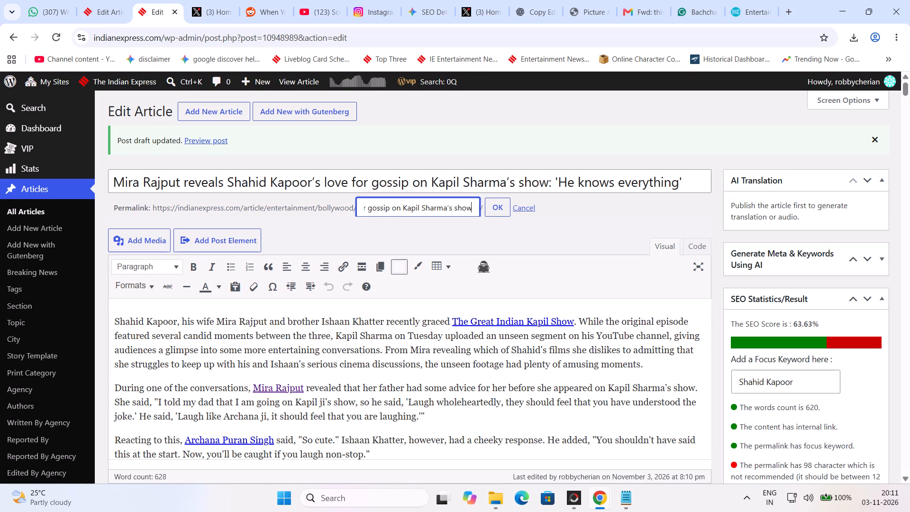
pyautogui.click(452, 207)
pyautogui.press('BackSpace')
pyautogui.click(498, 209)
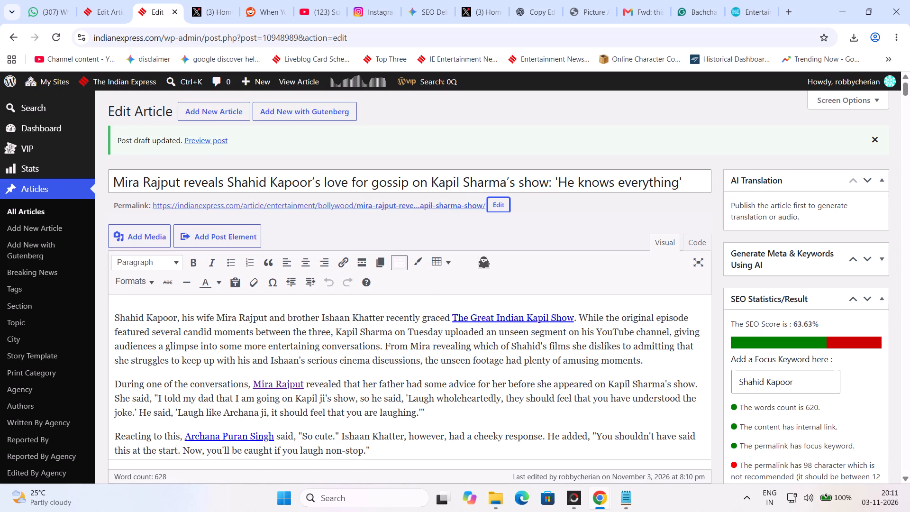
# Replace the Alternate Heading with the headline text "Mira Rajput reveals Shahid Kapoor's love for gossip on Kapil Sharma's show".
pyautogui.moveTo(550, 182); pyautogui.dragTo(98, 183)
pyautogui.hotkey('ctrl', 'c')
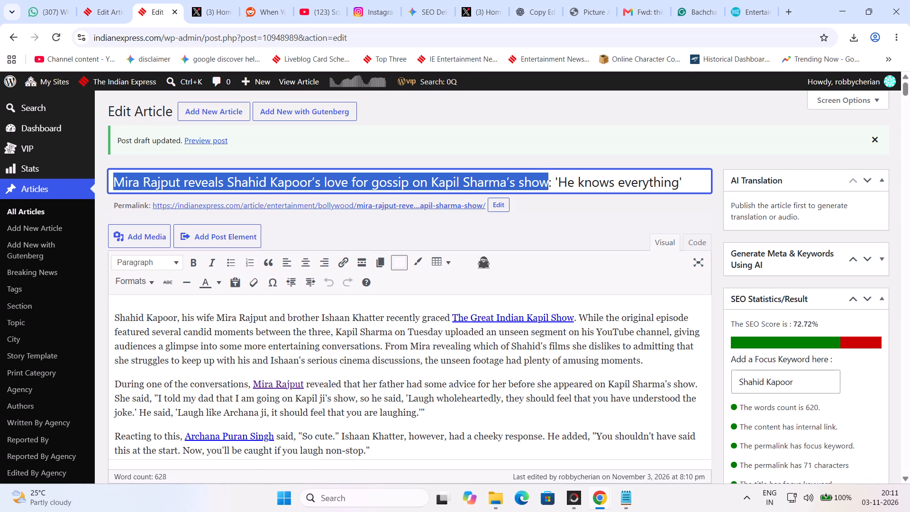
pyautogui.moveTo(909, 91); pyautogui.dragTo(909, 511)
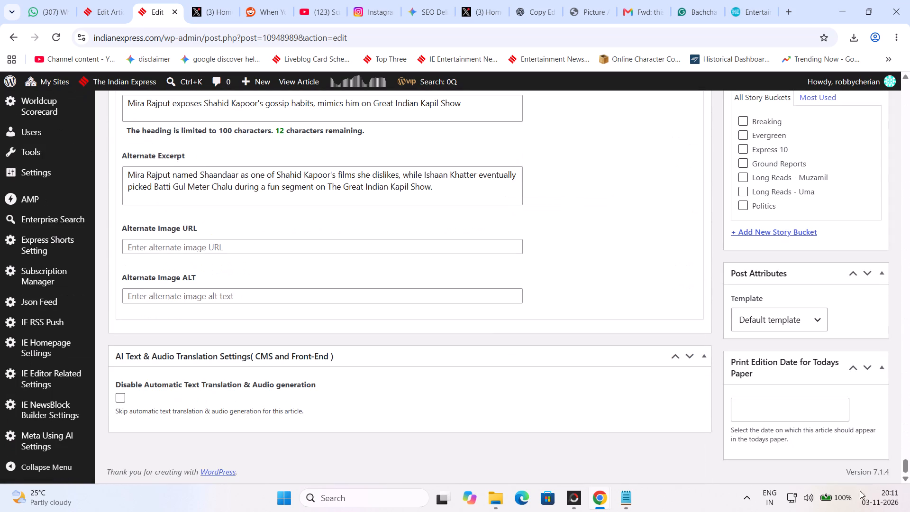
pyautogui.scroll(2, 316, 266)
pyautogui.tripleClick(331, 232)
pyautogui.hotkey('ctrl', 'v')
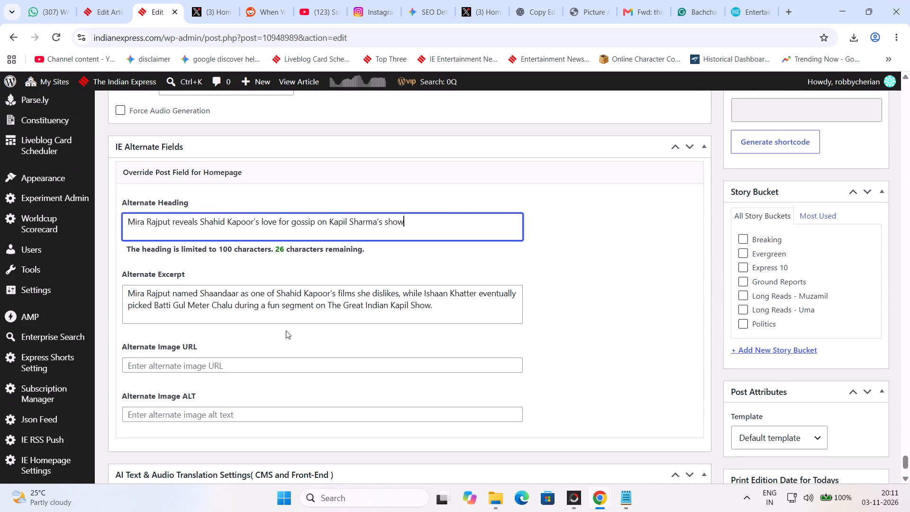
# Clear the Alternate Excerpt text in the homepage override fields.
pyautogui.tripleClick(306, 309)
pyautogui.press('BackSpace')
# Find the article's featured image and open it.
pyautogui.click(909, 183)
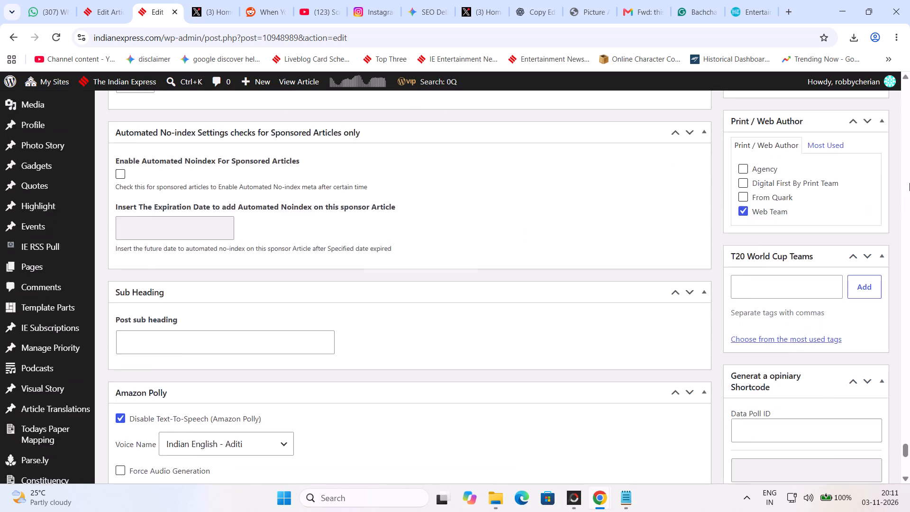
pyautogui.tripleClick(909, 360)
pyautogui.tripleClick(909, 360)
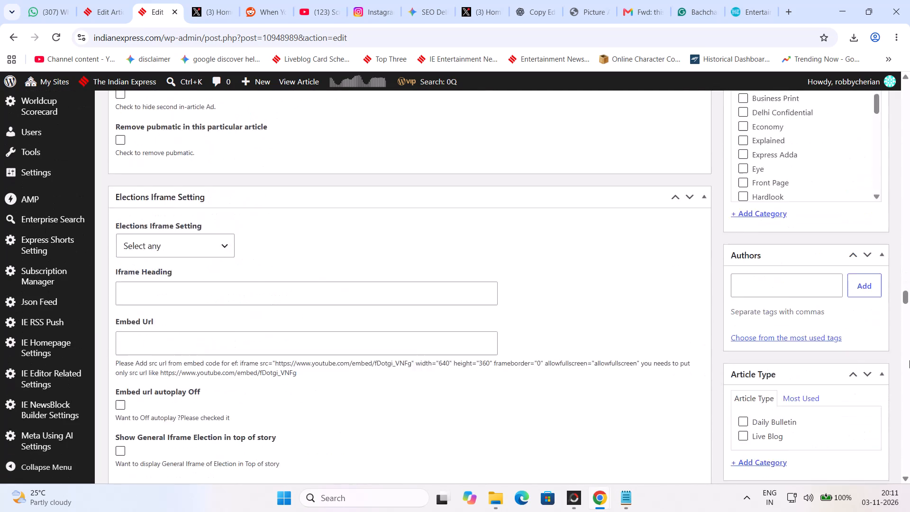
pyautogui.tripleClick(909, 360)
pyautogui.doubleClick(909, 383)
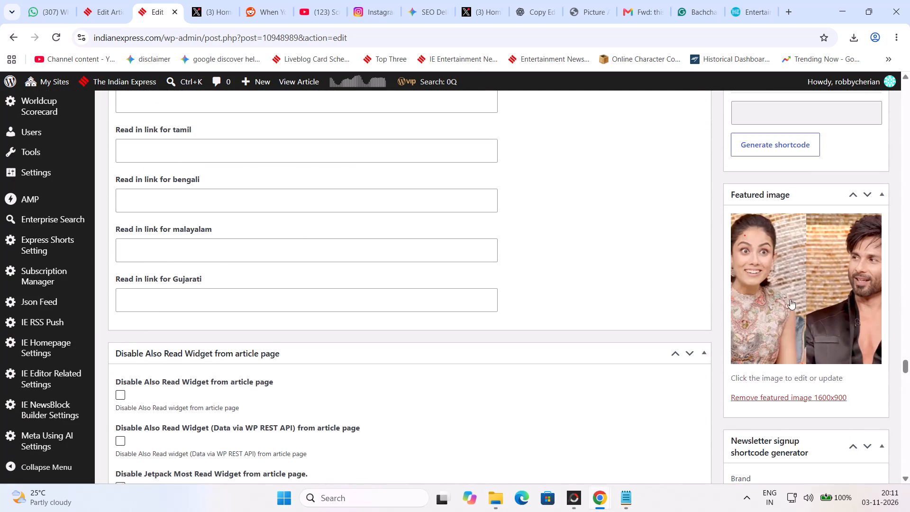
pyautogui.click(779, 294)
# Open Chartbeat's Real-Time dashboard for indianexpress.com in place of the Hindustan Times page and filter it to the entertainment section.
pyautogui.click(306, 0)
pyautogui.click(461, 0)
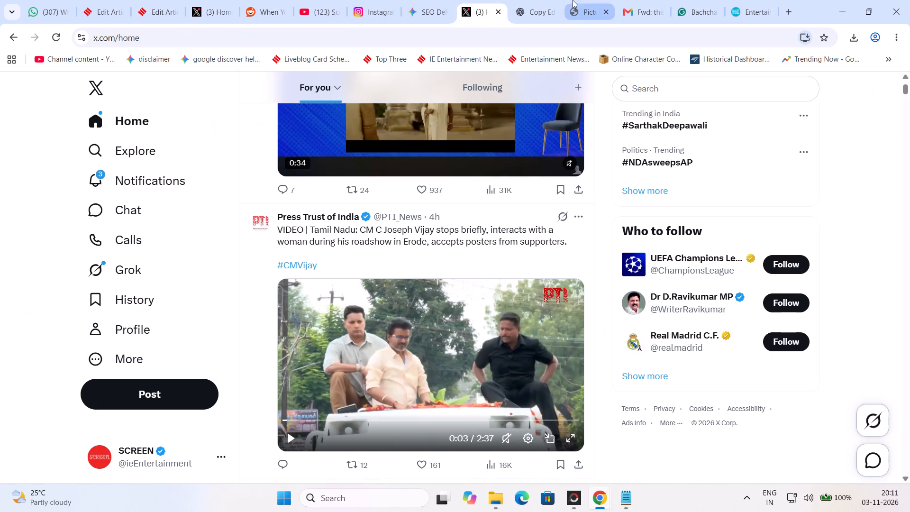
pyautogui.click(741, 0)
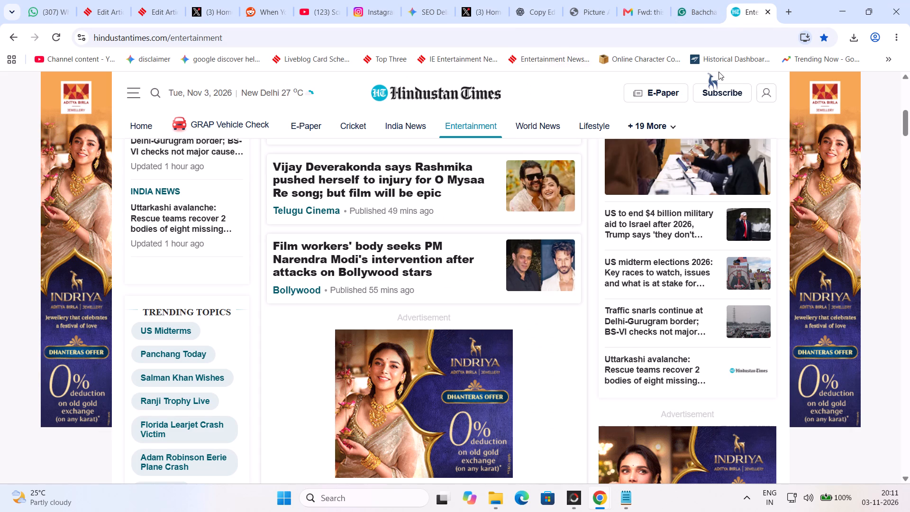
pyautogui.click(727, 59)
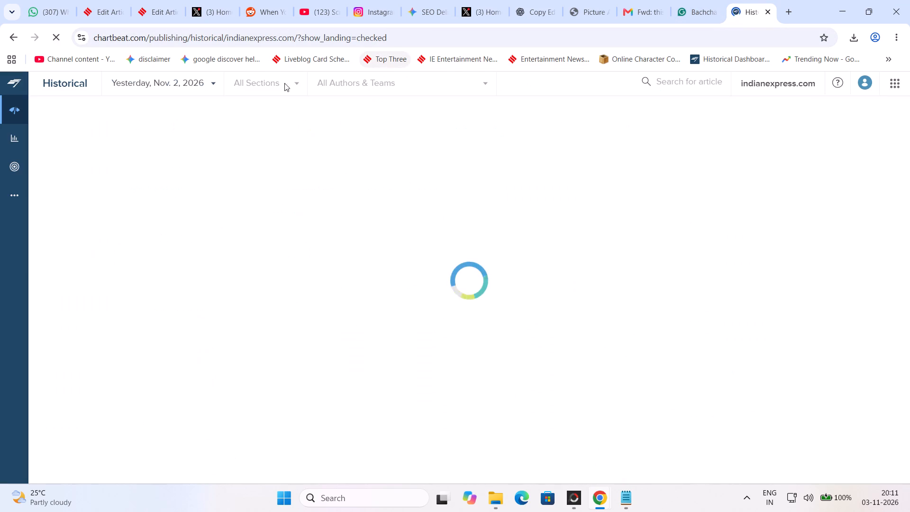
pyautogui.click(104, 116)
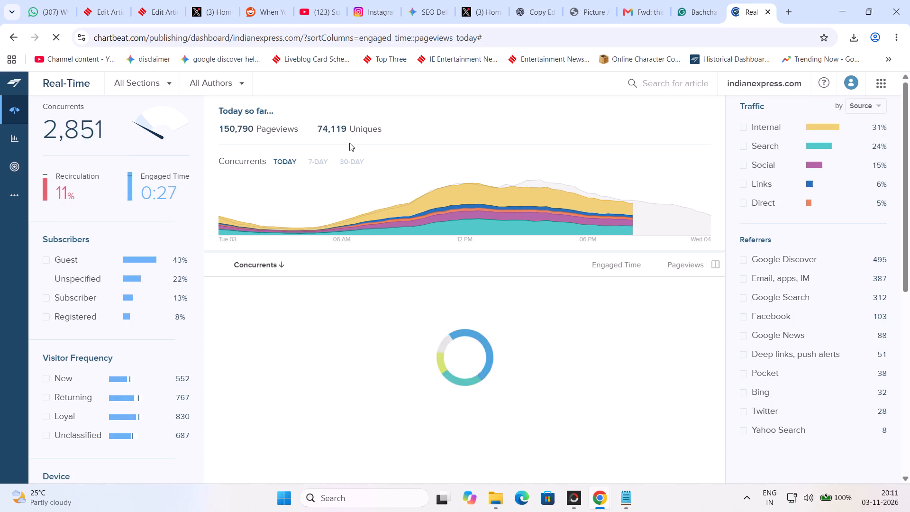
pyautogui.click(146, 80)
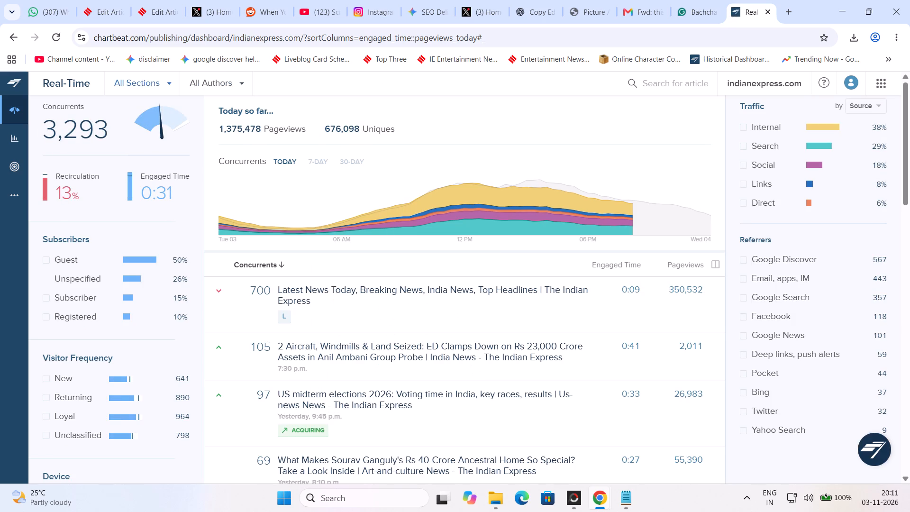
pyautogui.click(160, 185)
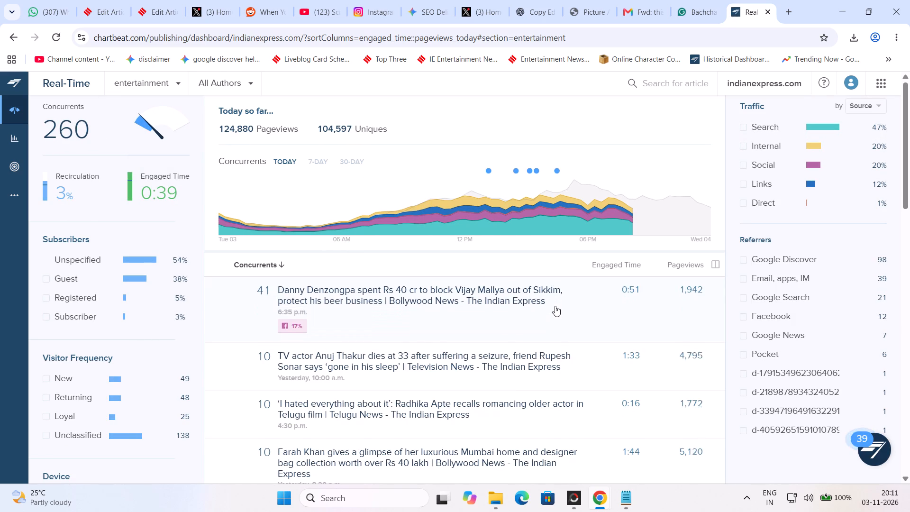
# Examine the entertainment section's articles ranked by concurrents, with their engaged time and pageviews.
pyautogui.scroll(-2, 420, 276)
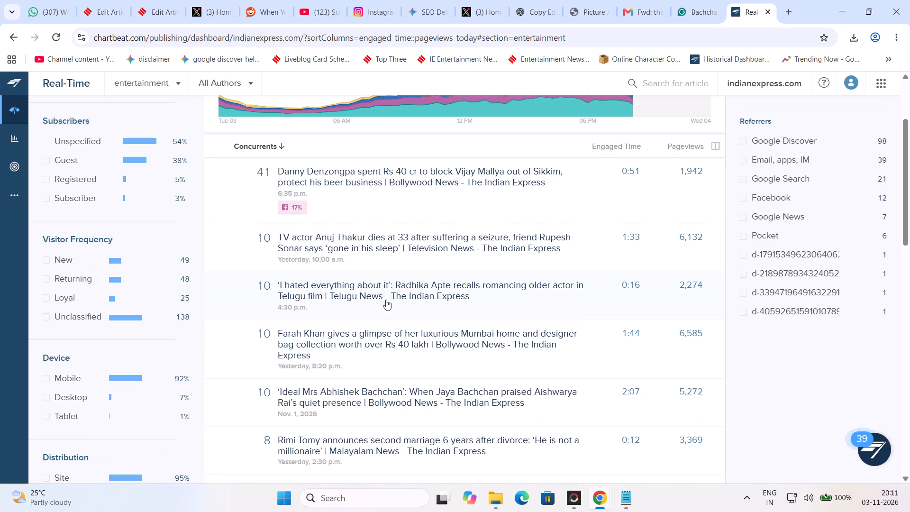
pyautogui.scroll(-2, 382, 304)
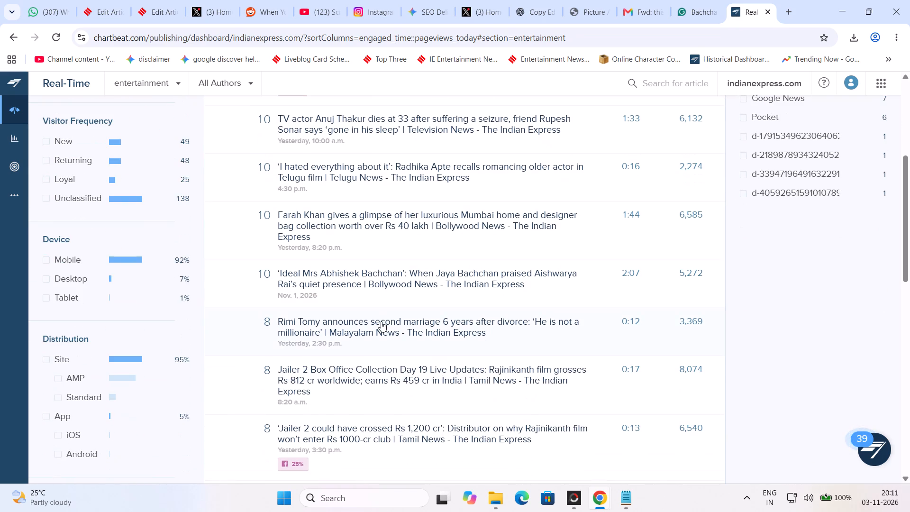
pyautogui.scroll(-2, 380, 324)
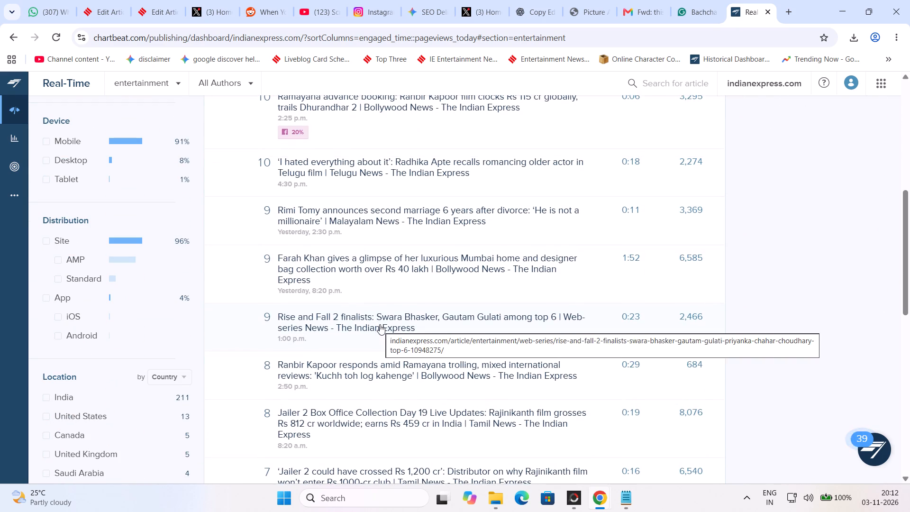
pyautogui.scroll(-3, 380, 324)
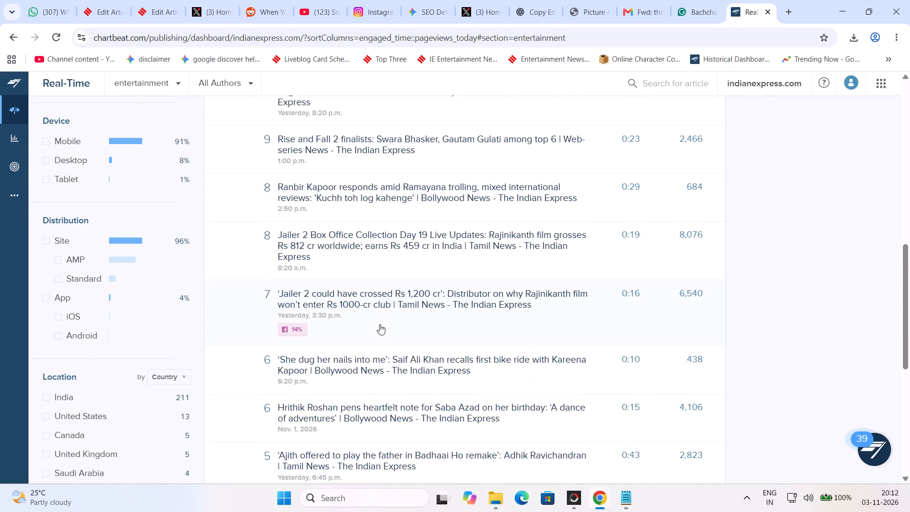
pyautogui.scroll(-4, 380, 324)
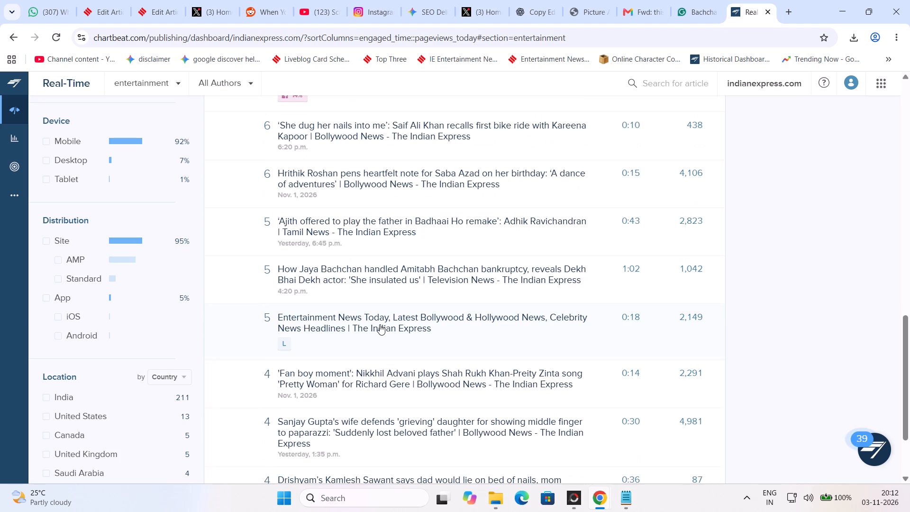
pyautogui.scroll(-3, 380, 324)
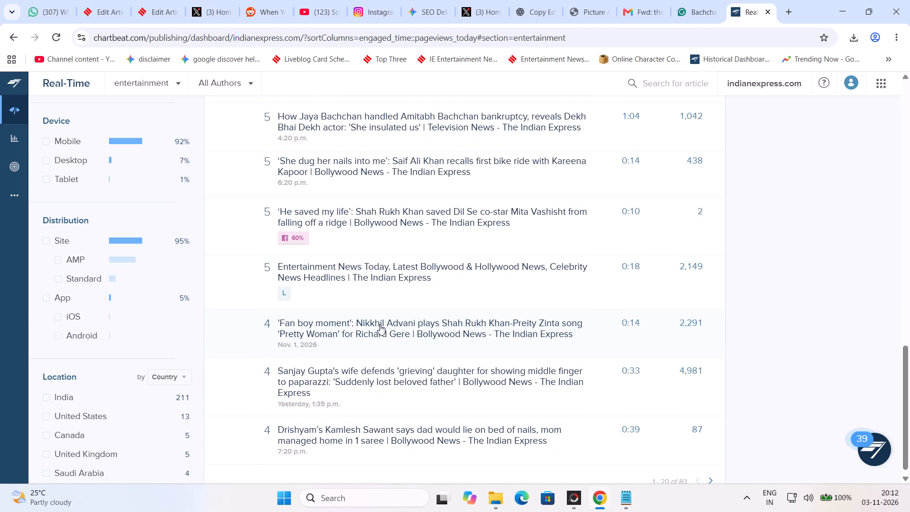
pyautogui.scroll(-3, 380, 324)
pyautogui.scroll(18, 380, 324)
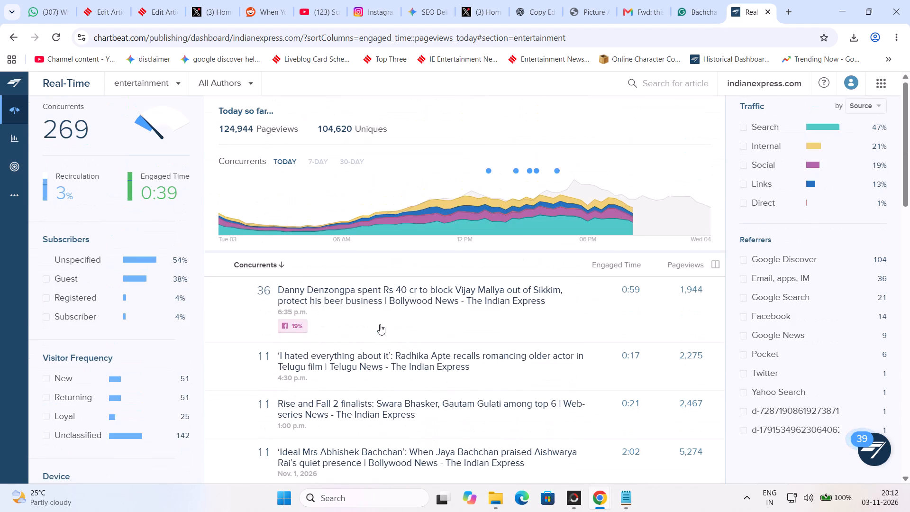
# Check the traffic details of the Danny Denzongpa and Vijay Mallya beer business article, and return to the entertainment list.
pyautogui.scroll(3, 380, 324)
pyautogui.click(400, 297)
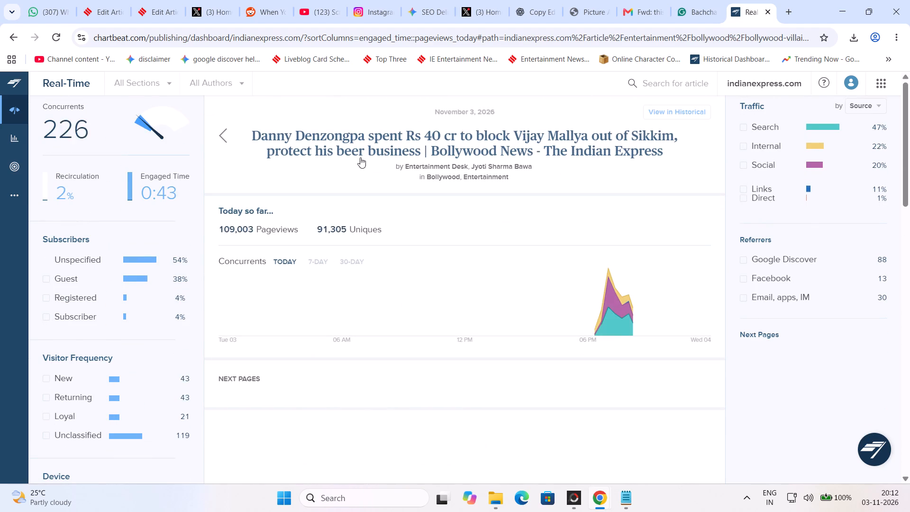
pyautogui.click(223, 139)
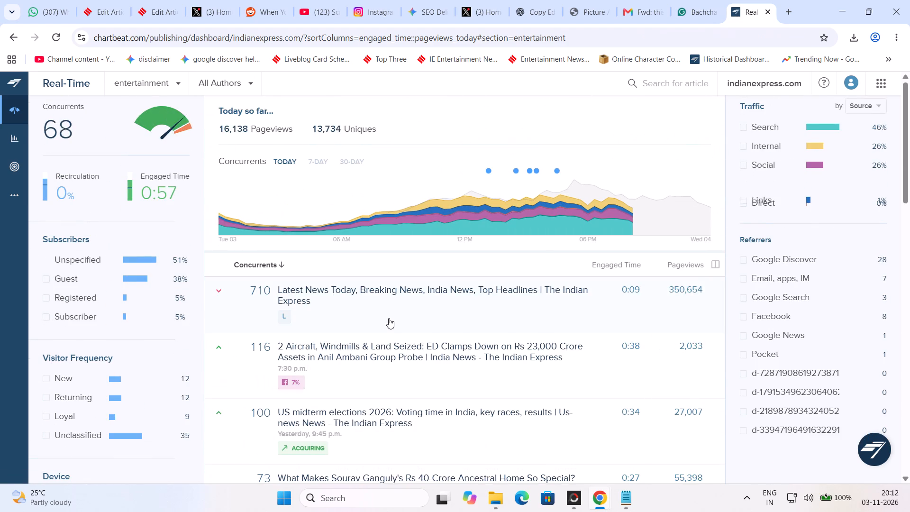
# Find the Tamil article on the Jailer 2 box office in the entertainment list and open its traffic details.
pyautogui.scroll(-2, 389, 318)
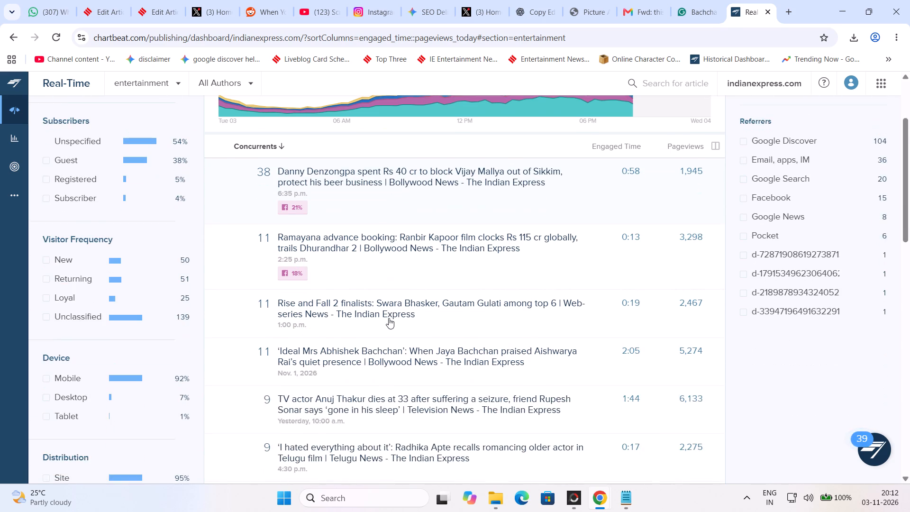
pyautogui.scroll(-3, 389, 318)
pyautogui.click(390, 318)
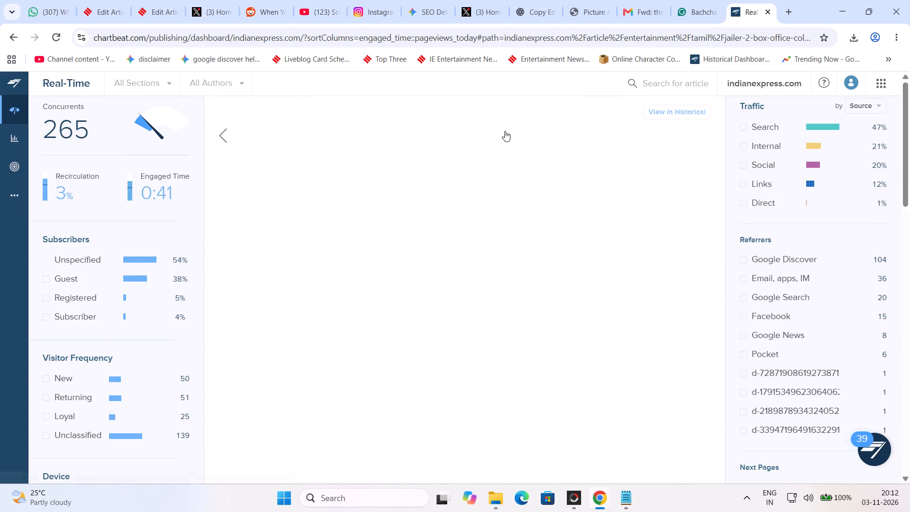
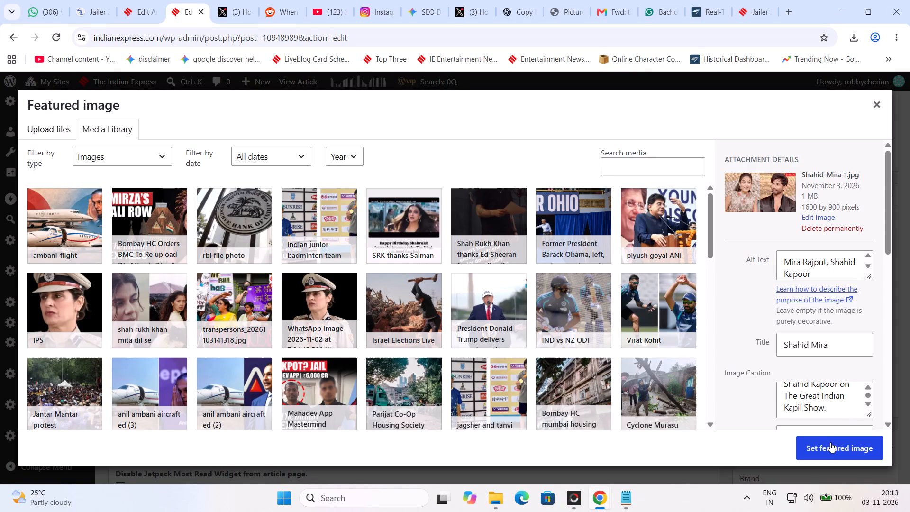
# Set the Shahid-Mira-1.jpg photo of Mira Rajput and Shahid Kapoor as the article's featured image.
pyautogui.click(830, 445)
pyautogui.click(909, 184)
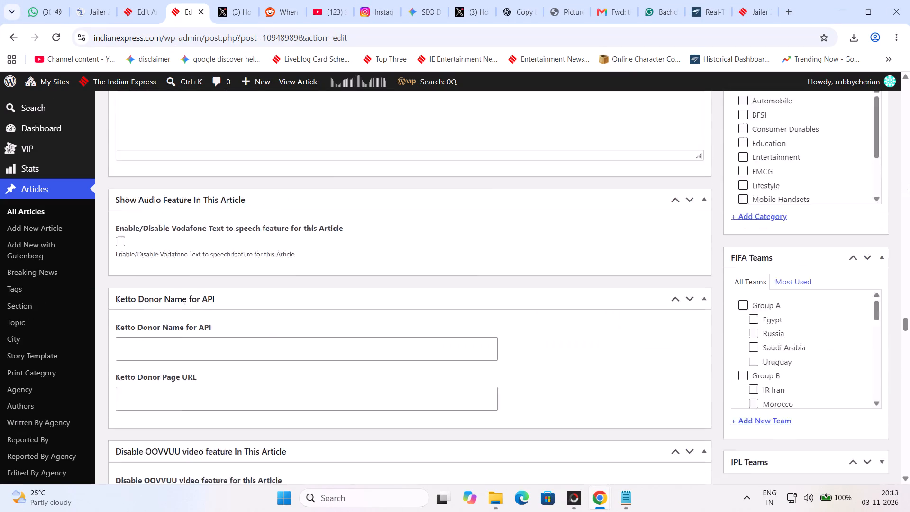
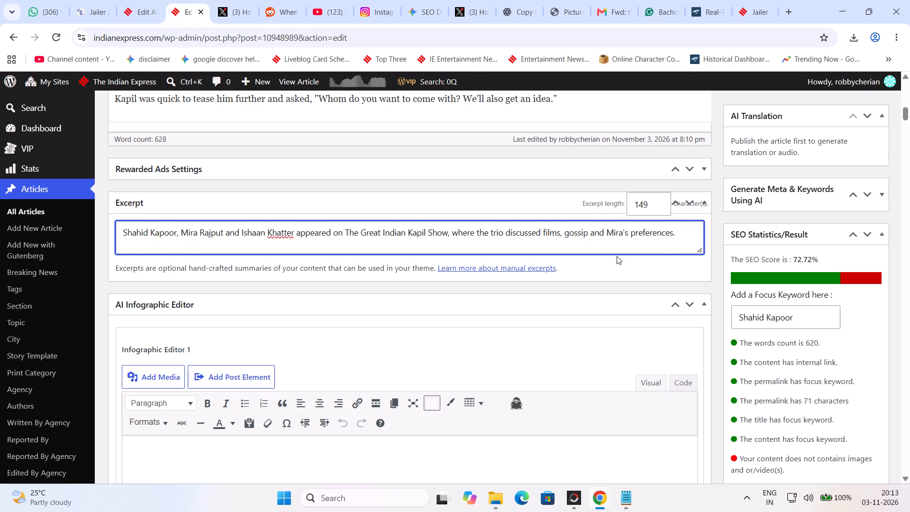
# Save the draft of the Mira Rajput and Shahid Kapoor article.
pyautogui.scroll(20, 504, 243)
pyautogui.scroll(6, 504, 243)
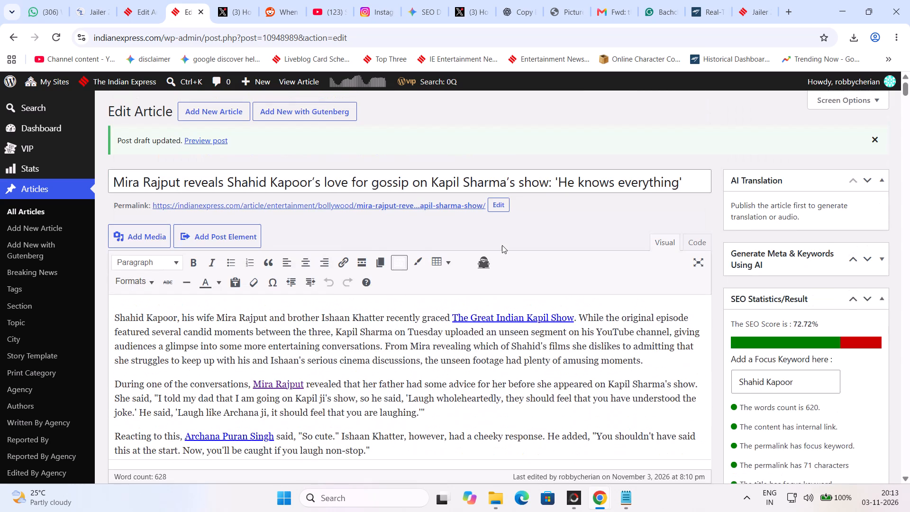
pyautogui.click(909, 192)
pyautogui.scroll(-4, 838, 303)
pyautogui.click(776, 323)
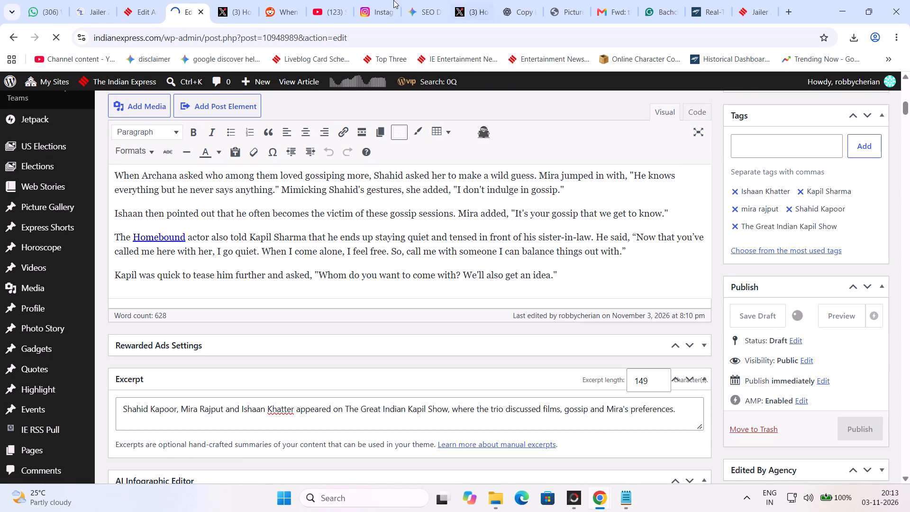
# Switch to Reddit and go from the Bigbossmalayalam5 thread to the Reddit home feed.
pyautogui.click(282, 0)
pyautogui.click(29, 88)
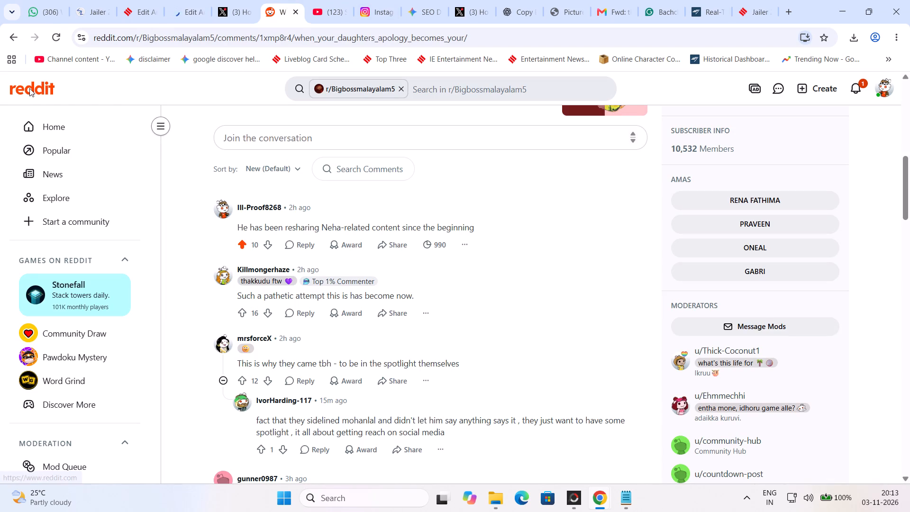
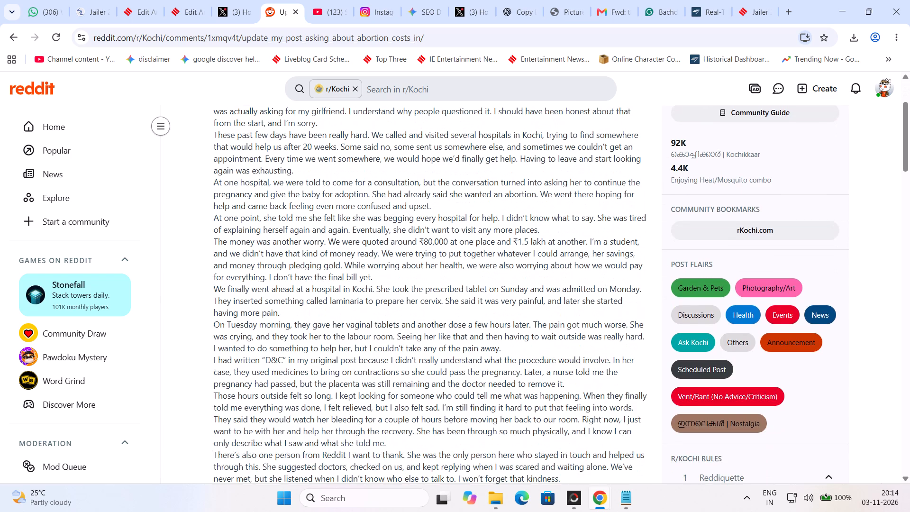
# Read through the r/Kochi update post about abortion costs in Kochi.
pyautogui.scroll(-1, 456, 235)
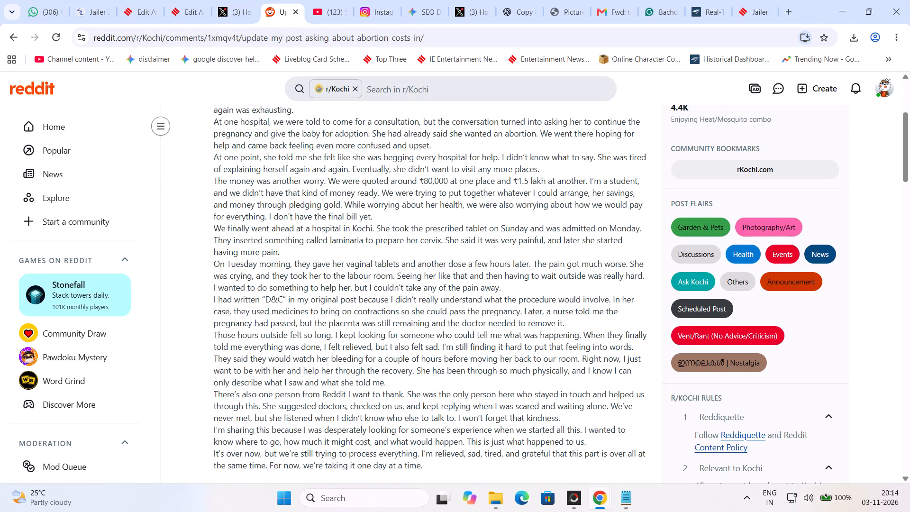
pyautogui.scroll(-2, 456, 235)
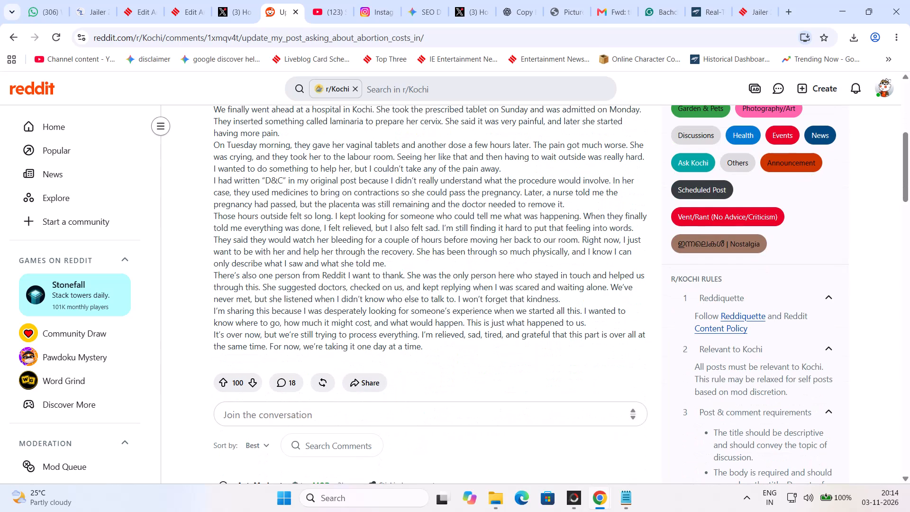
pyautogui.scroll(-3, 456, 235)
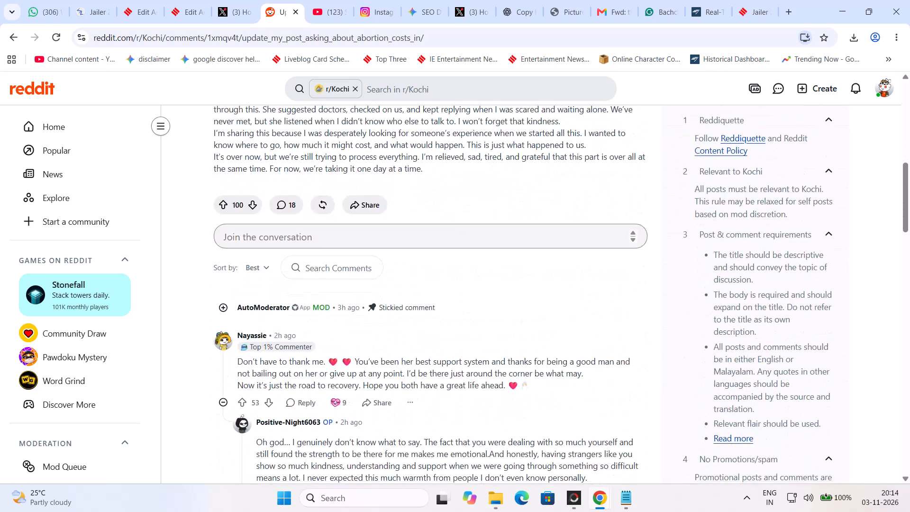
pyautogui.scroll(-2, 456, 235)
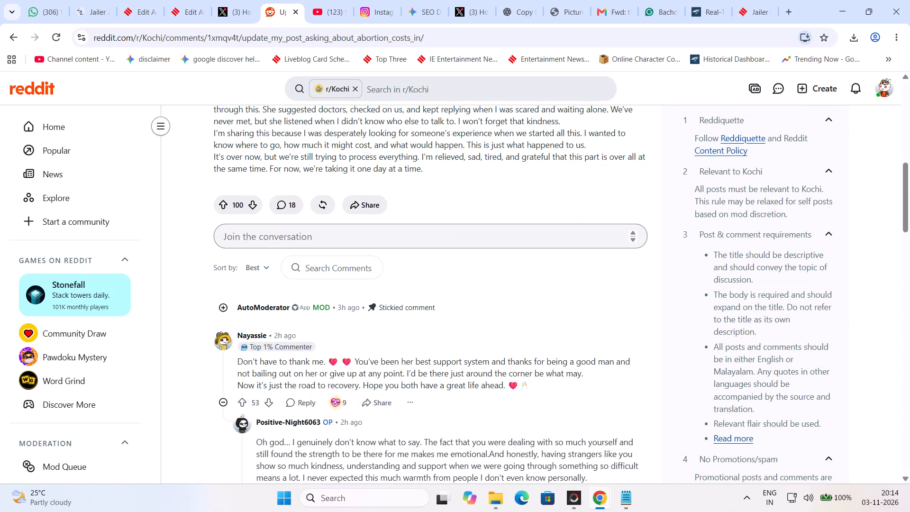
pyautogui.scroll(-1, 456, 235)
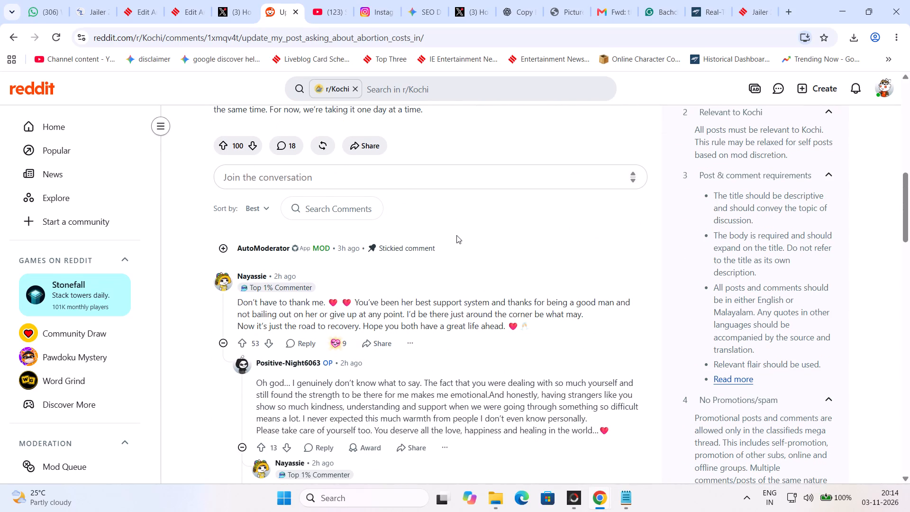
pyautogui.scroll(9, 456, 235)
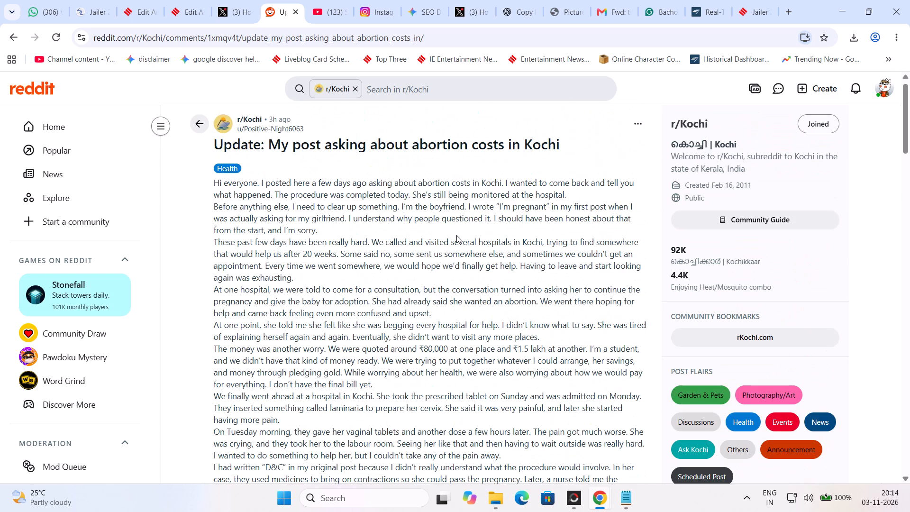
pyautogui.scroll(-2, 453, 233)
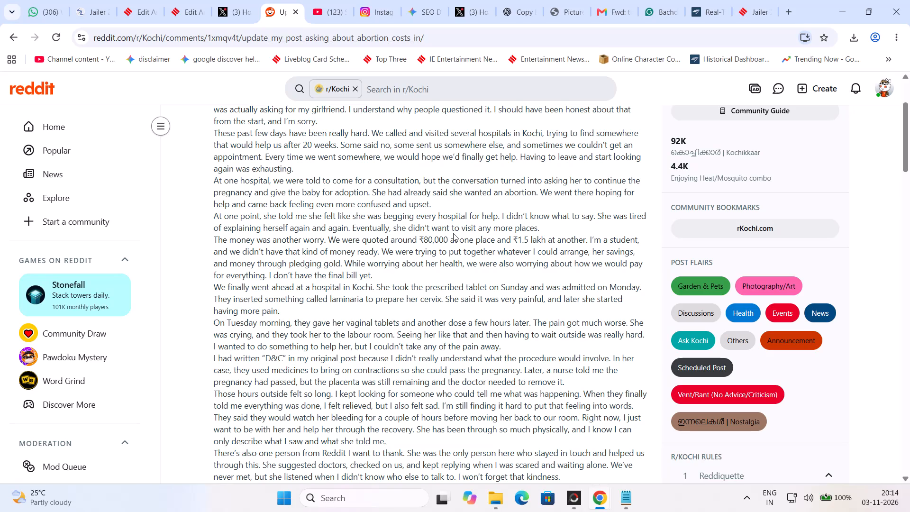
pyautogui.scroll(-1, 453, 233)
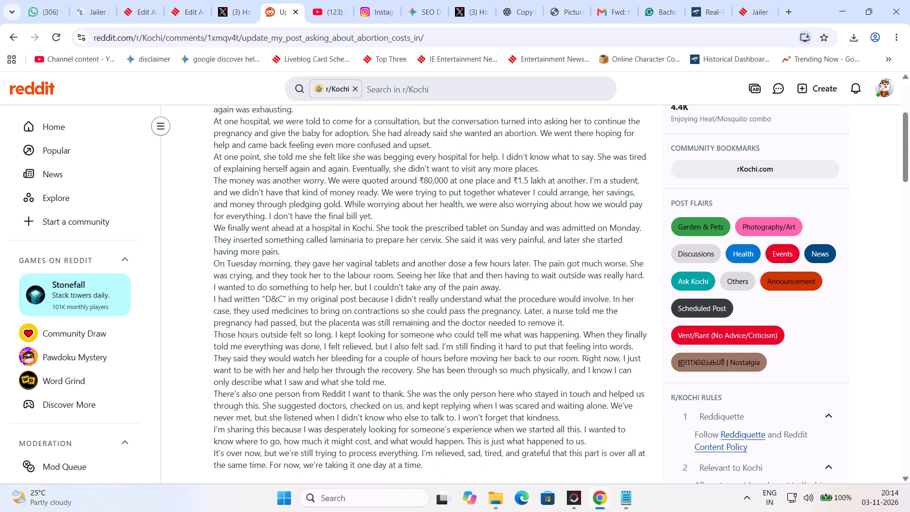
pyautogui.scroll(-1, 448, 229)
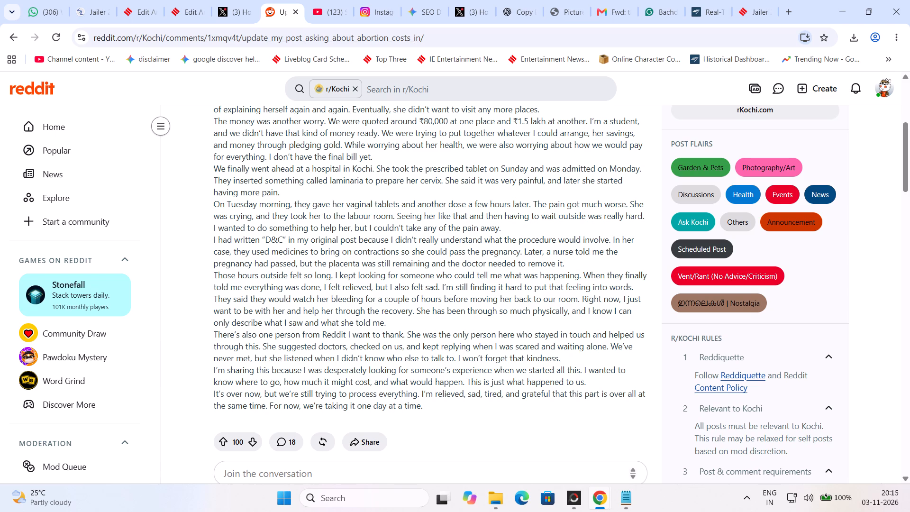
pyautogui.scroll(-3, 448, 229)
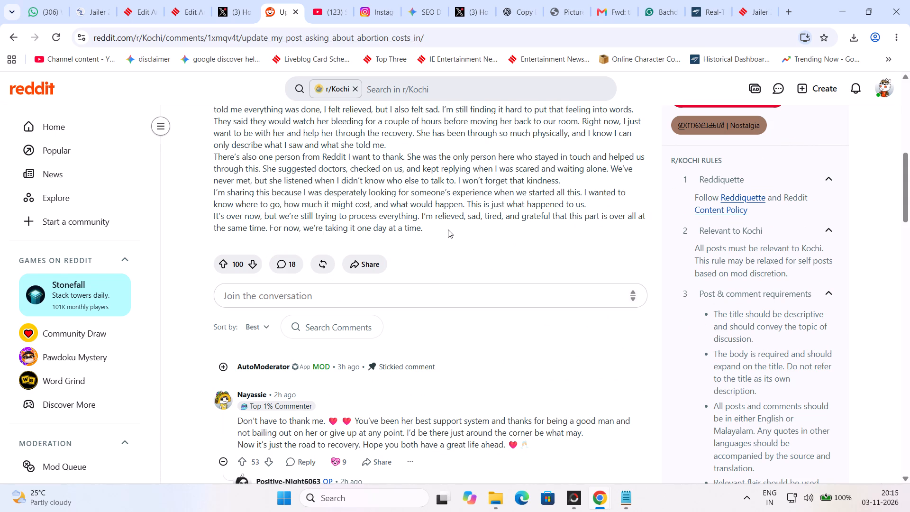
# Read the comments and replies under the r/Kochi update post.
pyautogui.scroll(-2, 448, 229)
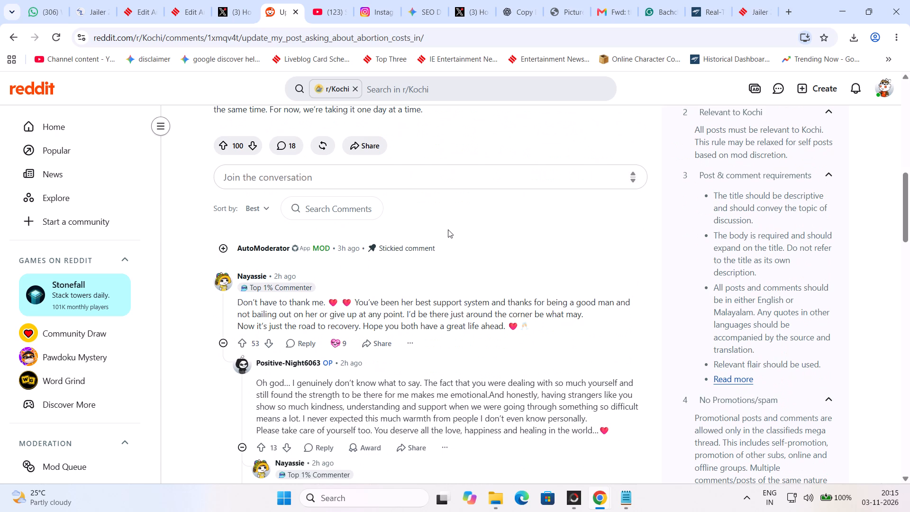
pyautogui.scroll(-2, 448, 229)
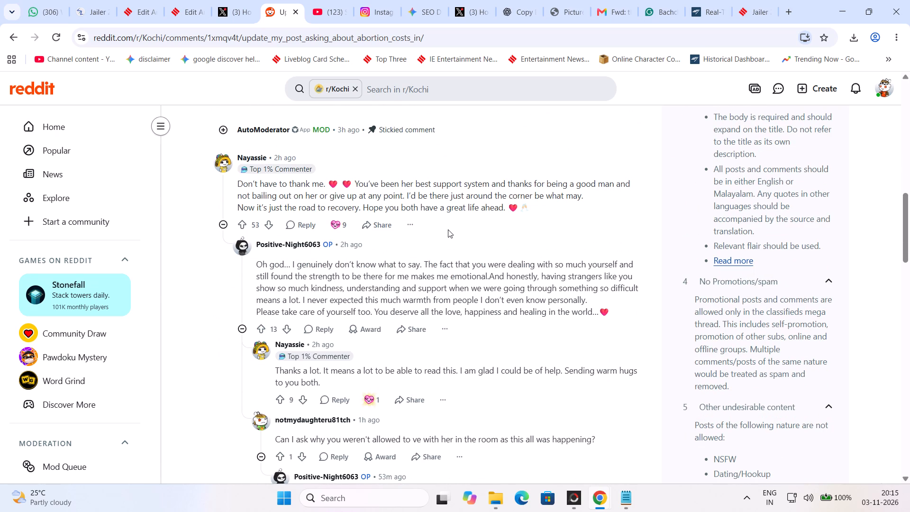
pyautogui.scroll(-1, 448, 229)
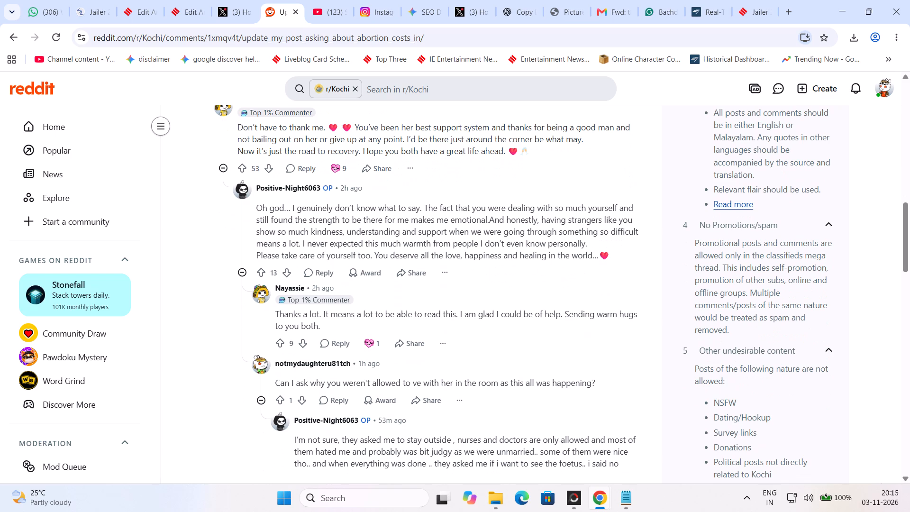
pyautogui.scroll(-2, 448, 229)
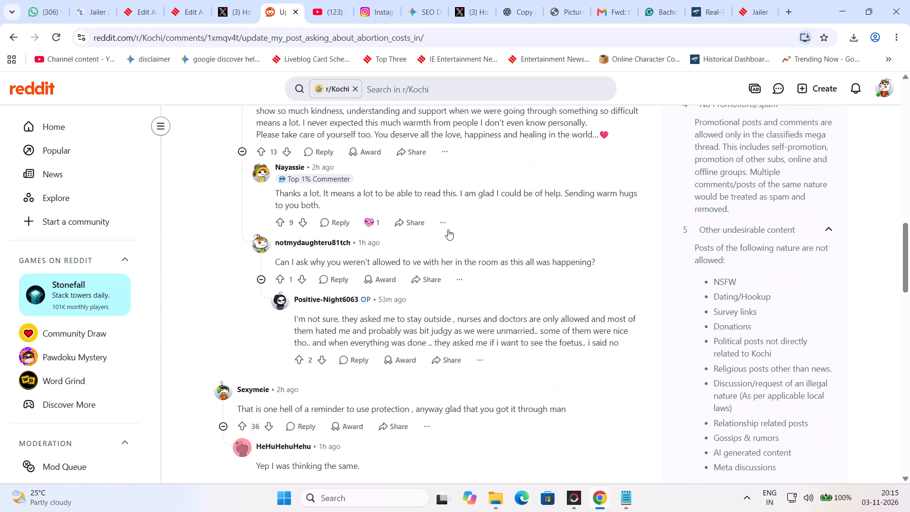
pyautogui.scroll(-1, 448, 229)
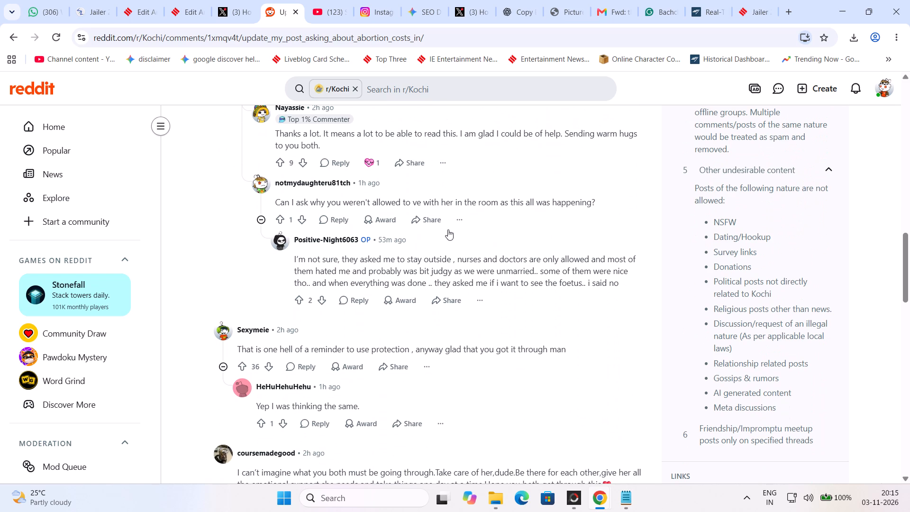
pyautogui.scroll(-1, 448, 229)
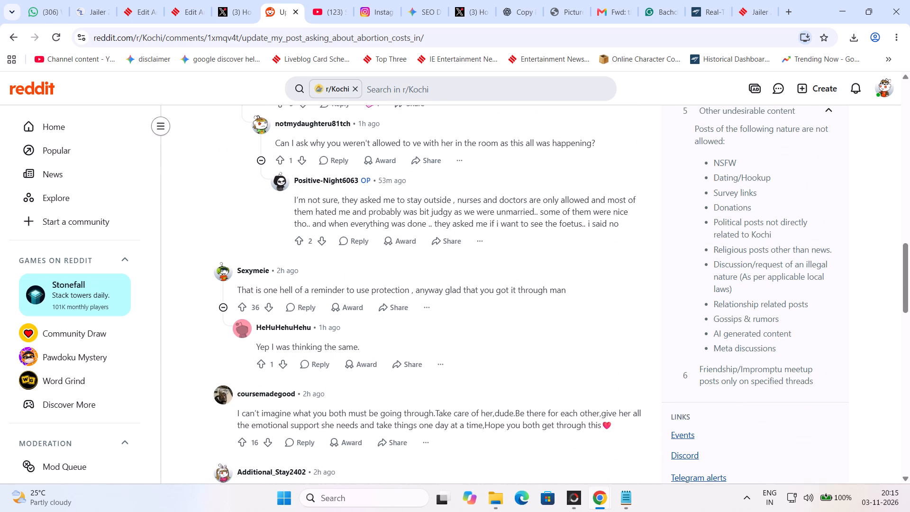
pyautogui.scroll(-2, 443, 227)
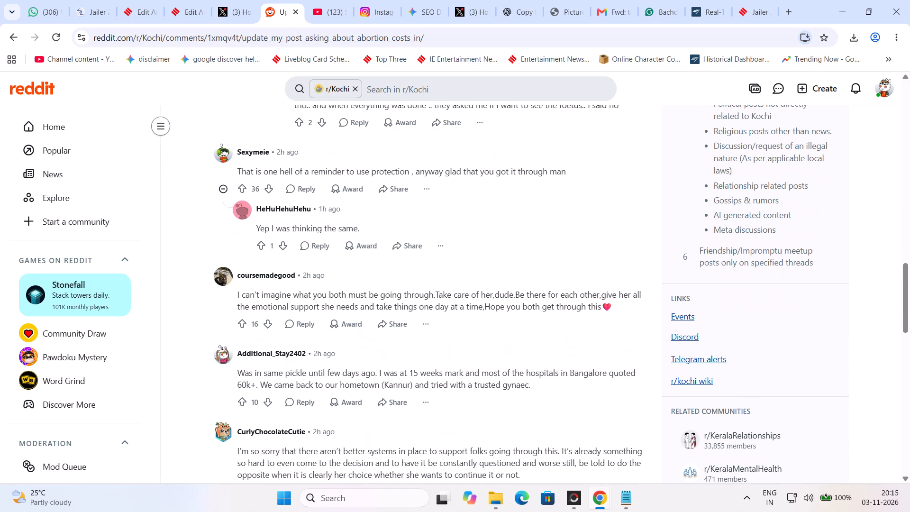
pyautogui.scroll(-1, 443, 227)
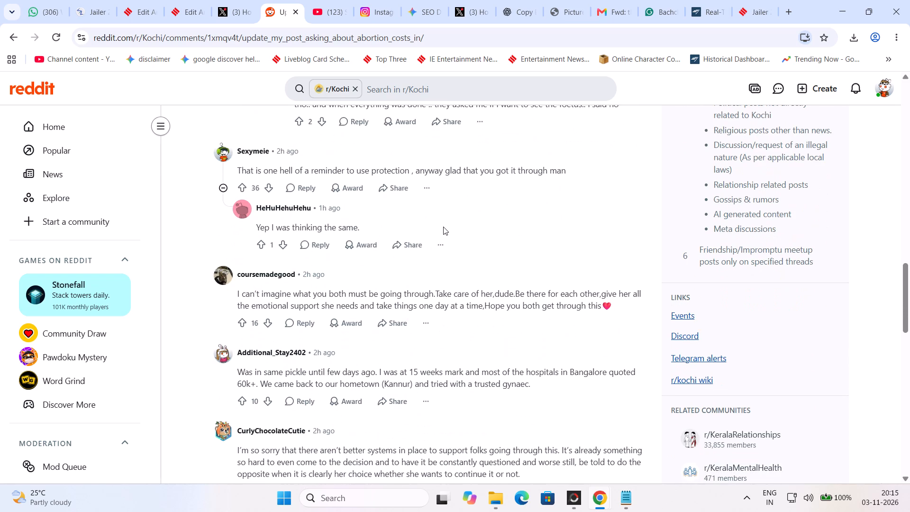
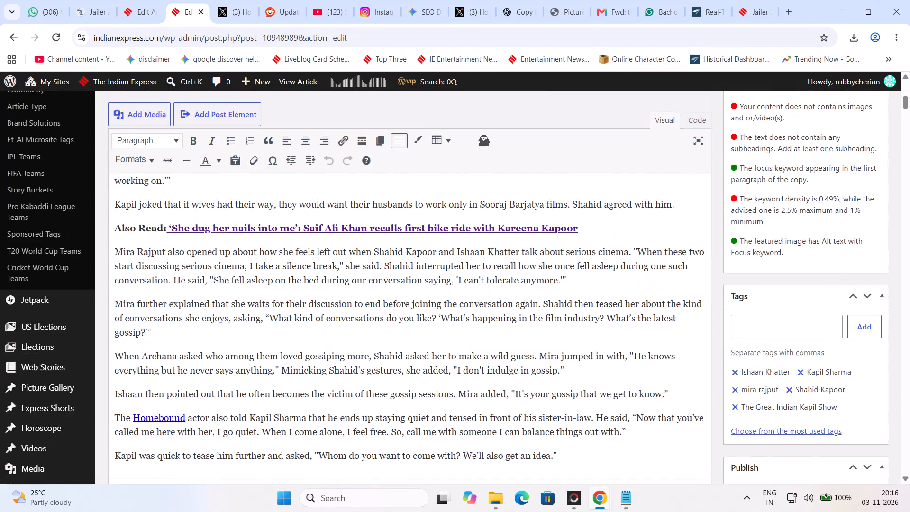
# Preview the Mira Rajput draft article in a separate tab and check its headline, image, caption and opening paragraph.
pyautogui.scroll(9, 315, 324)
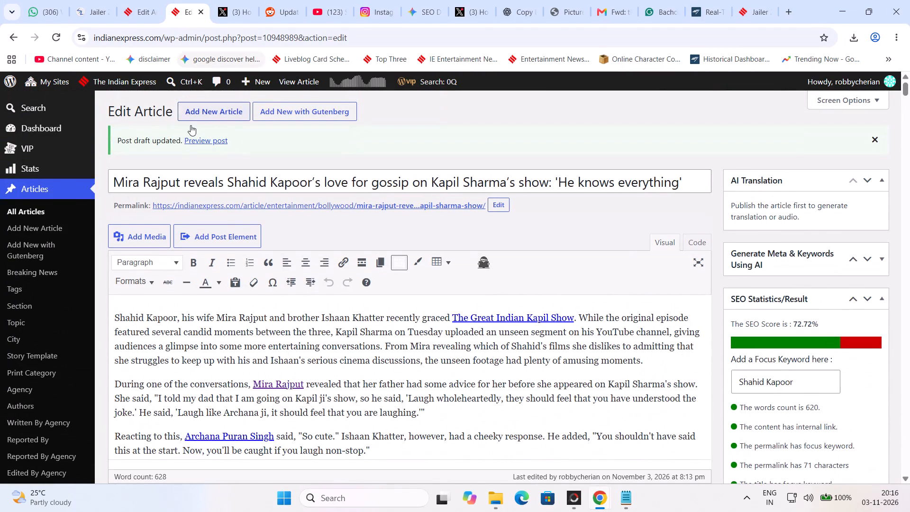
pyautogui.rightClick(193, 145)
pyautogui.click(200, 156)
pyautogui.click(192, 0)
pyautogui.click(209, 0)
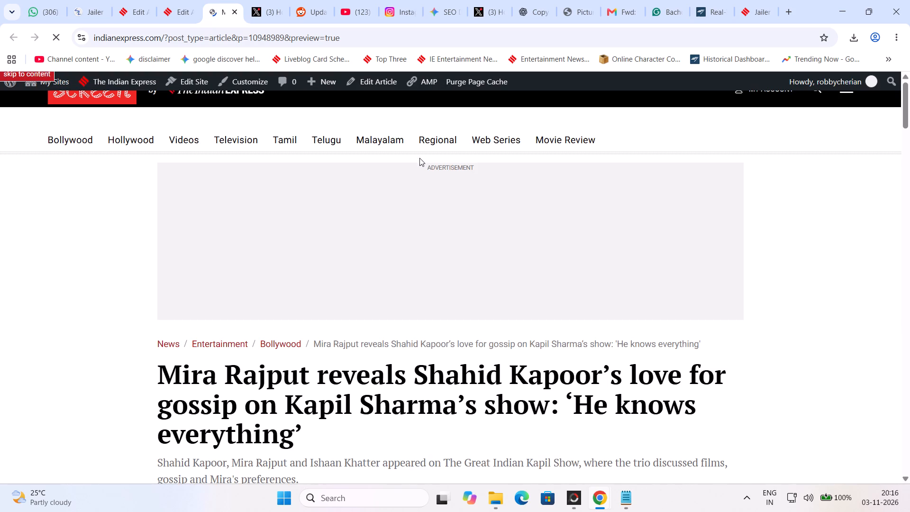
pyautogui.scroll(-4, 419, 252)
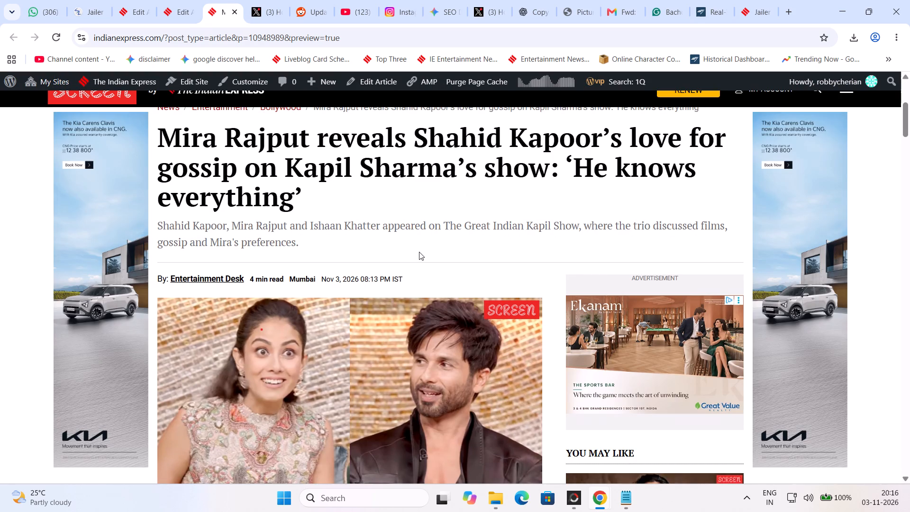
pyautogui.scroll(-3, 419, 252)
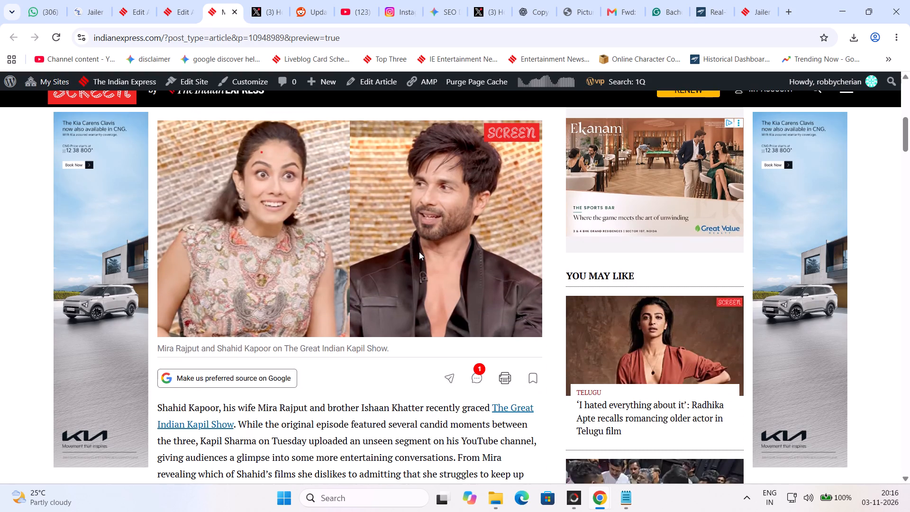
pyautogui.scroll(-1, 297, 353)
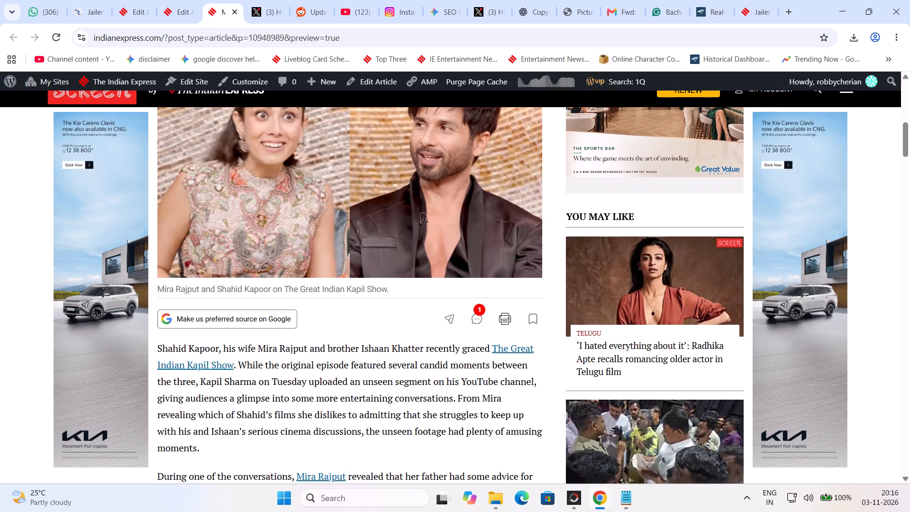
# In the draft's opening sentence, delete "his wife" before Mira Rajput and "brother" before Ishaan Khatter.
pyautogui.click(155, 0)
pyautogui.click(169, 0)
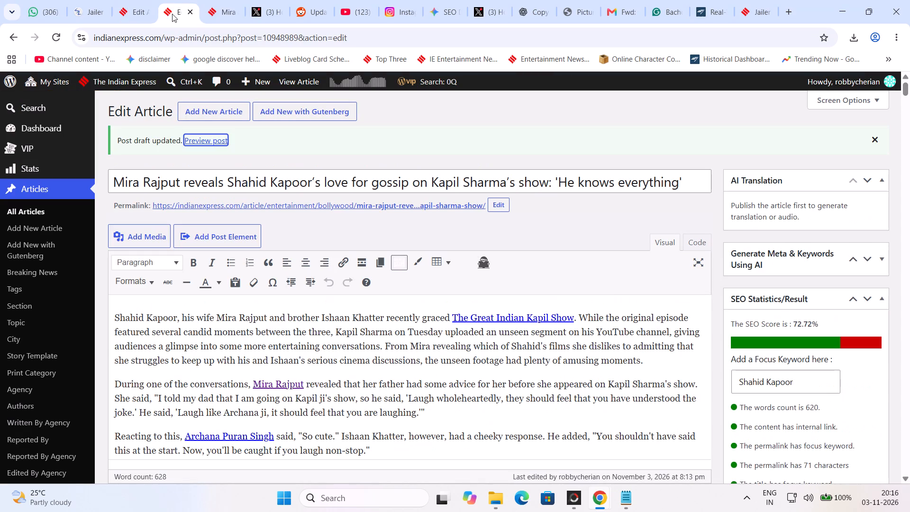
pyautogui.moveTo(186, 316); pyautogui.dragTo(213, 320)
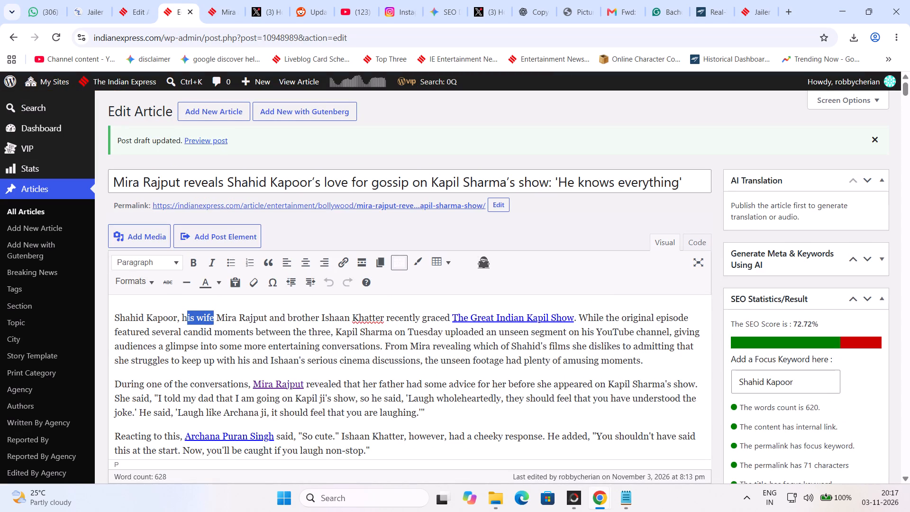
pyautogui.moveTo(213, 320); pyautogui.dragTo(214, 320)
pyautogui.press('BackSpace')
pyautogui.press('BackSpace')
pyautogui.press('BackSpace')
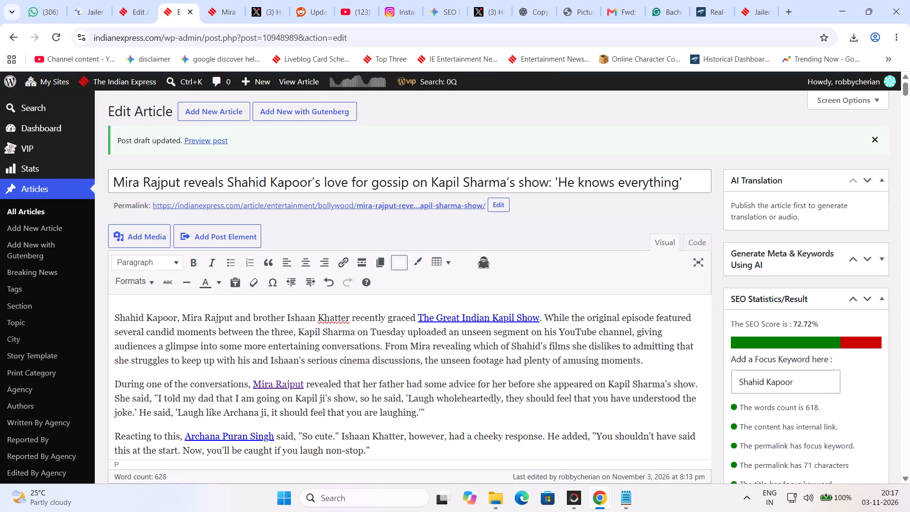
pyautogui.moveTo(254, 314); pyautogui.dragTo(288, 318)
pyautogui.press('BackSpace')
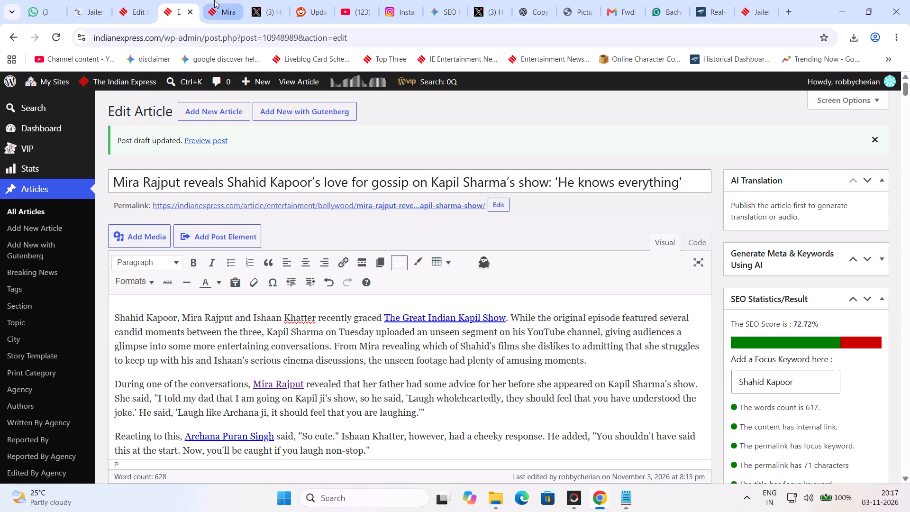
# Return to the article preview to continue proofreading the text.
pyautogui.click(206, 0)
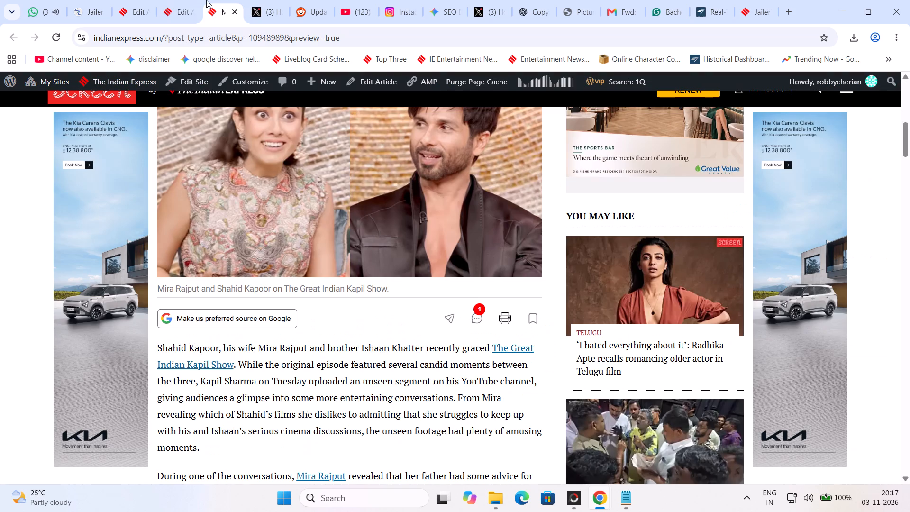
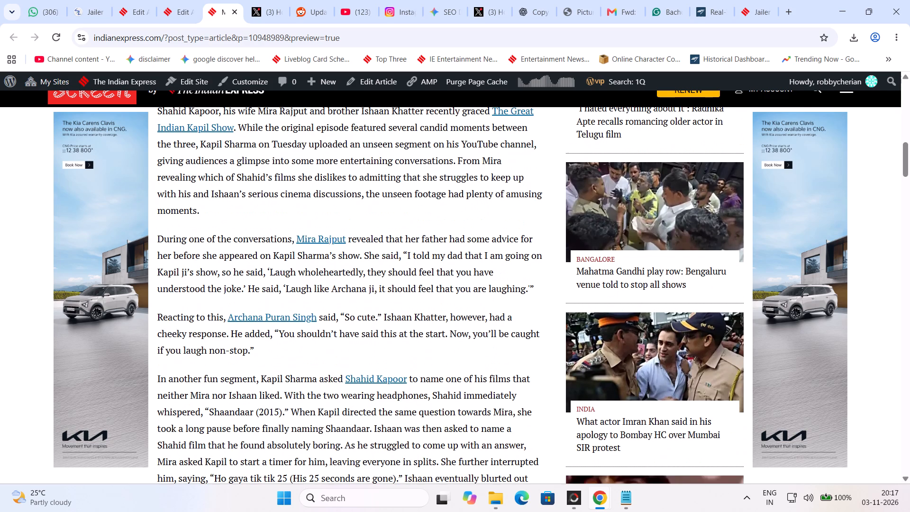
# Proofread the rest of the Mira Rajput article preview, from the Kapil Sharma show conversations to the closing paragraph.
pyautogui.scroll(-1, 298, 256)
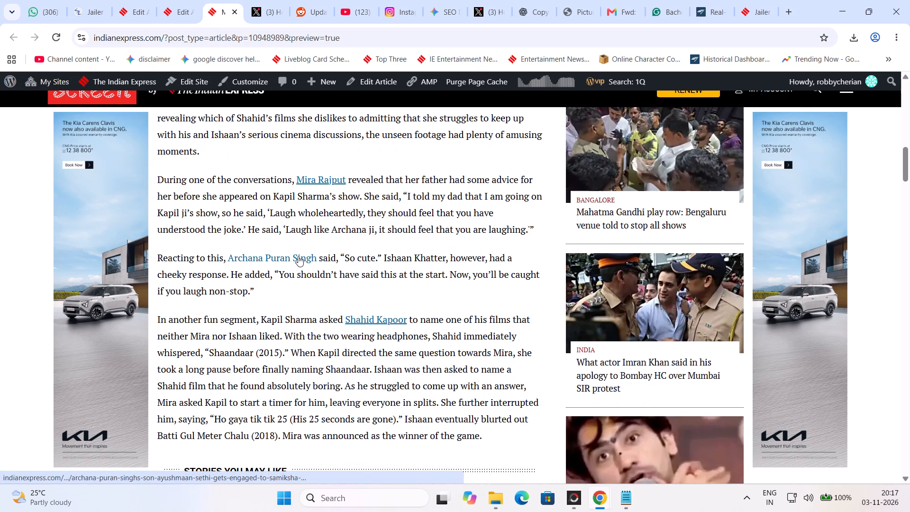
pyautogui.scroll(-1, 298, 256)
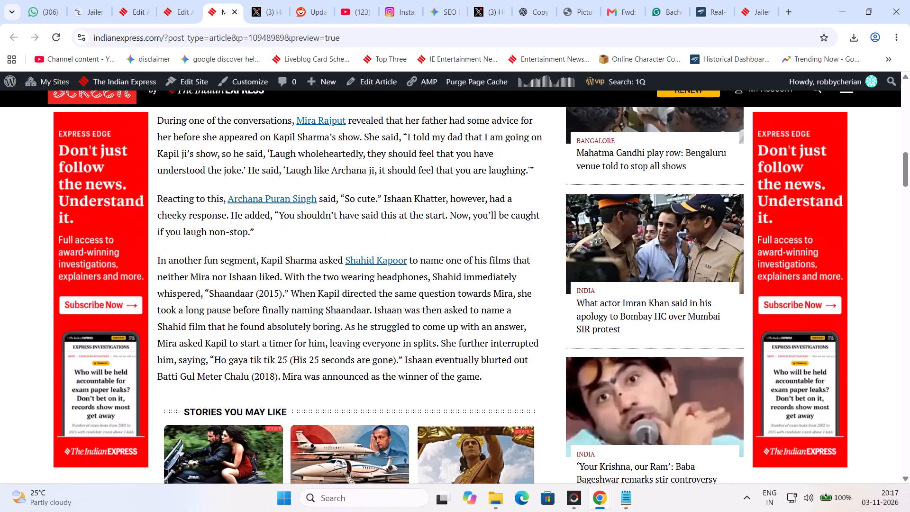
pyautogui.scroll(-7, 298, 256)
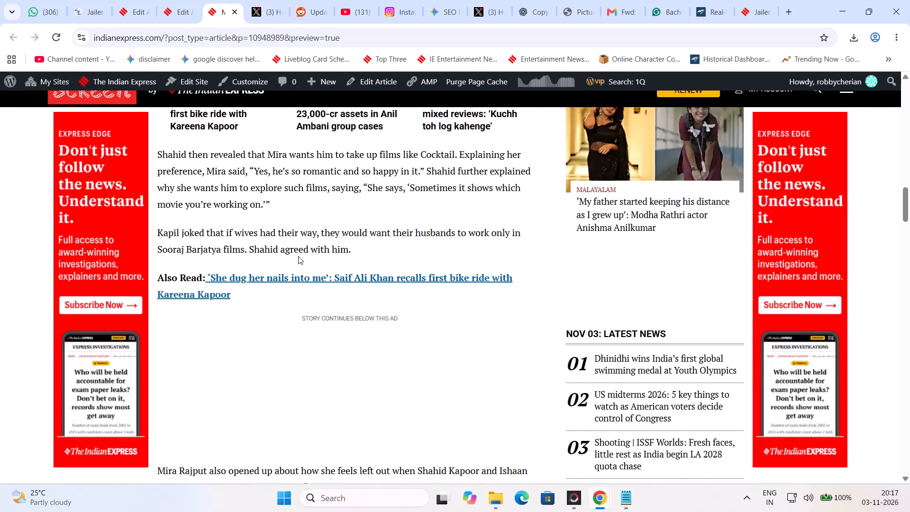
pyautogui.scroll(-2, 298, 256)
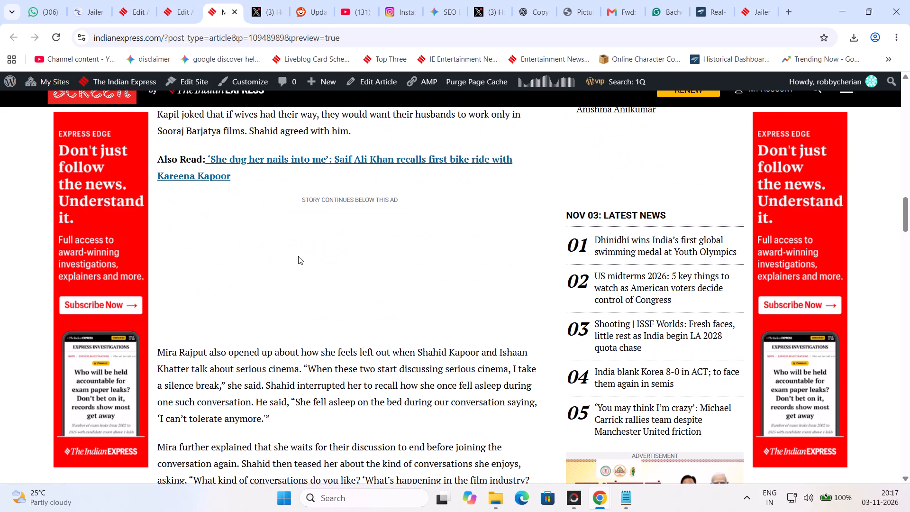
pyautogui.scroll(-1, 298, 256)
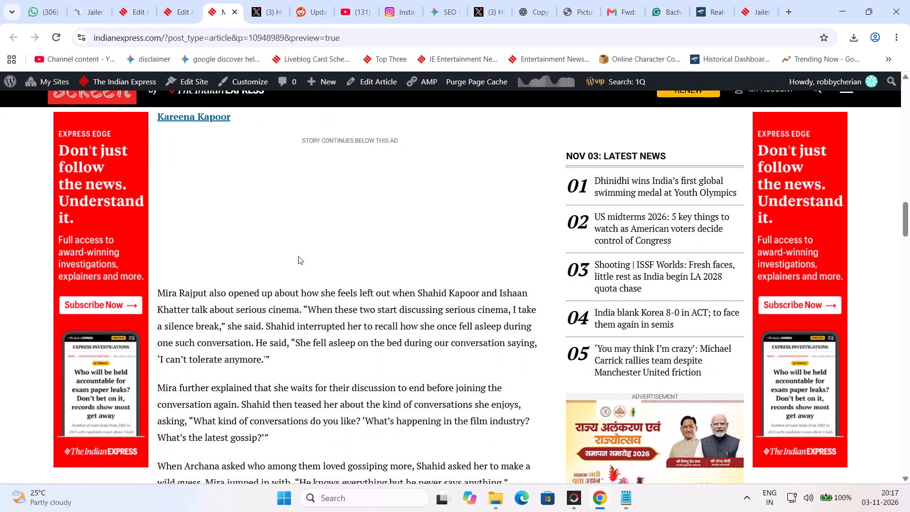
pyautogui.scroll(-3, 298, 256)
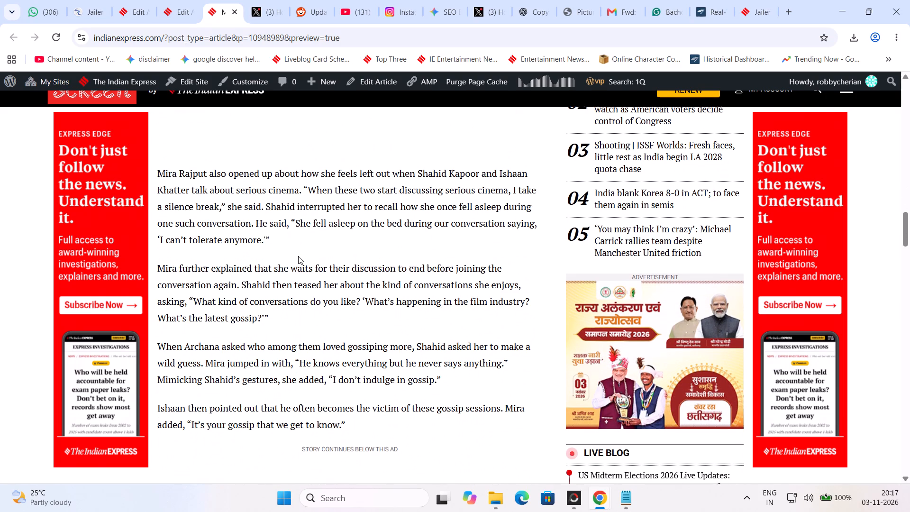
pyautogui.scroll(-4, 298, 256)
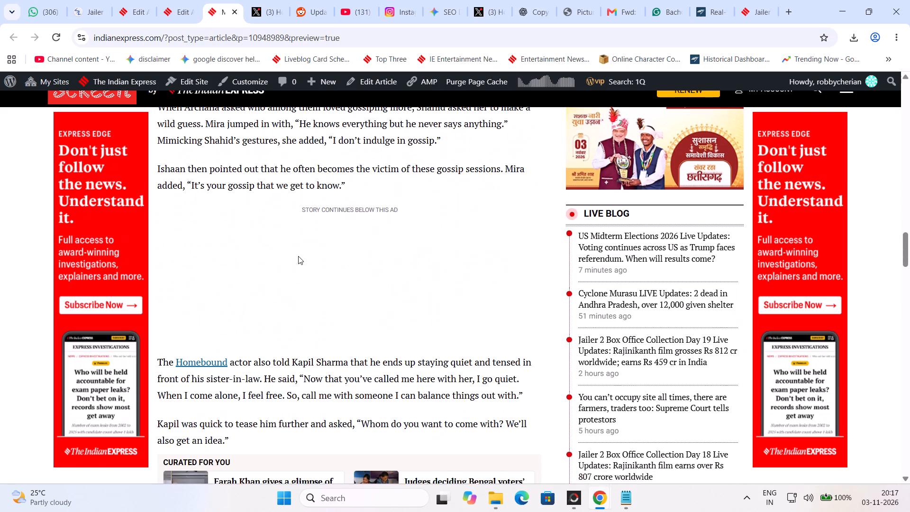
pyautogui.scroll(-2, 298, 256)
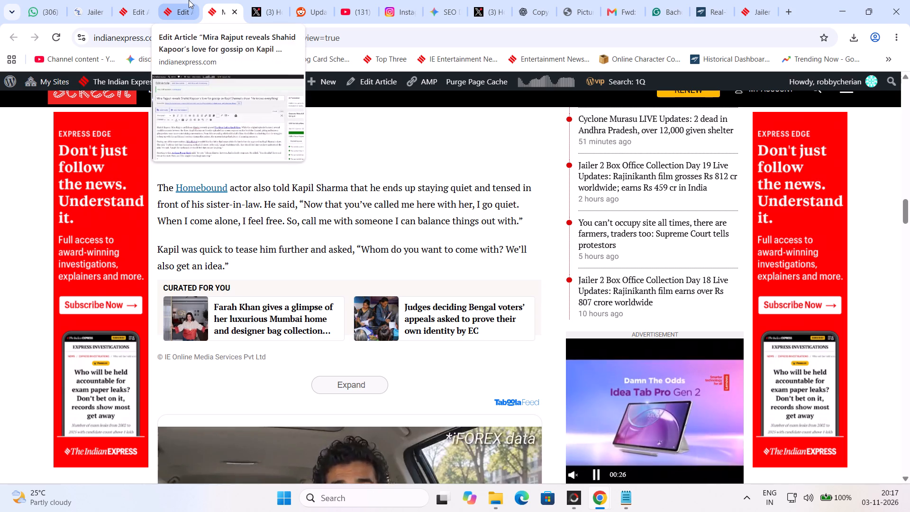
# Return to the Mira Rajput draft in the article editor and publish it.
pyautogui.click(189, 0)
pyautogui.doubleClick(887, 236)
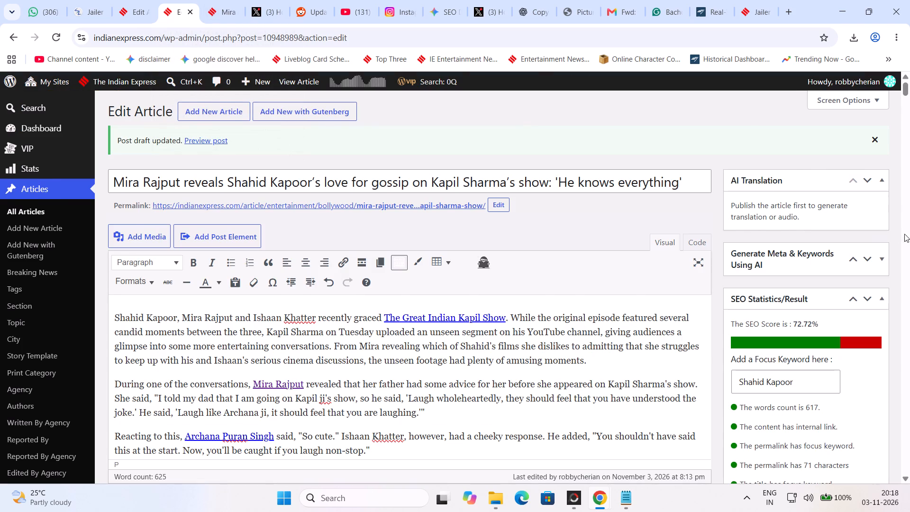
pyautogui.doubleClick(909, 234)
pyautogui.click(840, 304)
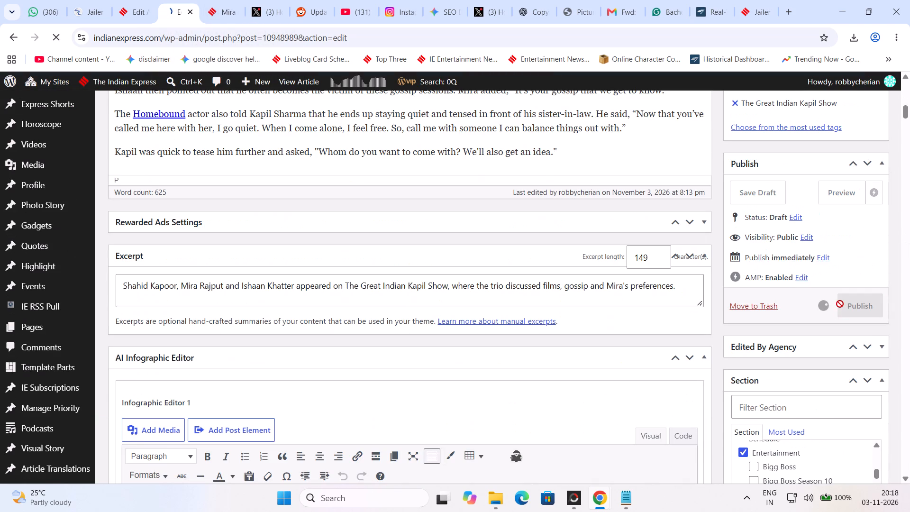
# Switch to the draft article on Radhika Apte calling out the treatment of domestic workers in India.
pyautogui.click(124, 0)
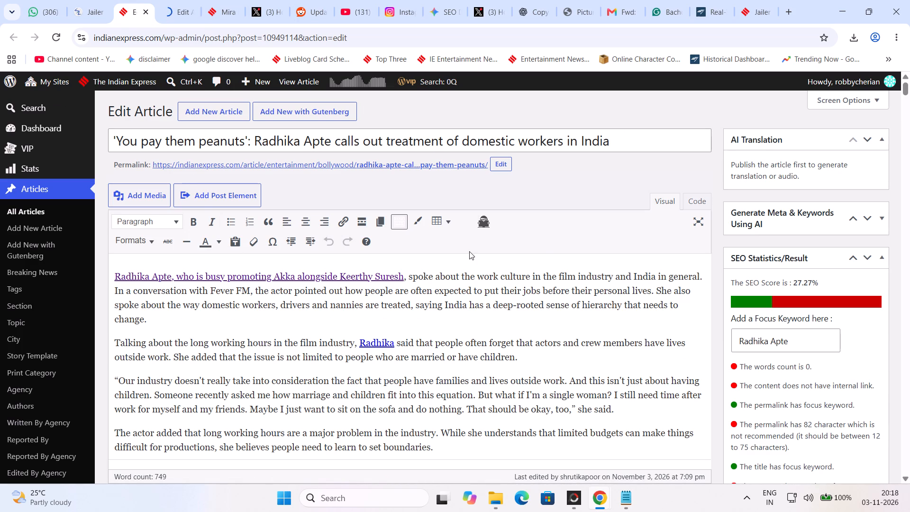
# Insert "recently" before "spoke about the work culture" in the opening sentence of the Radhika Apte draft.
pyautogui.click(411, 265)
pyautogui.click(407, 265)
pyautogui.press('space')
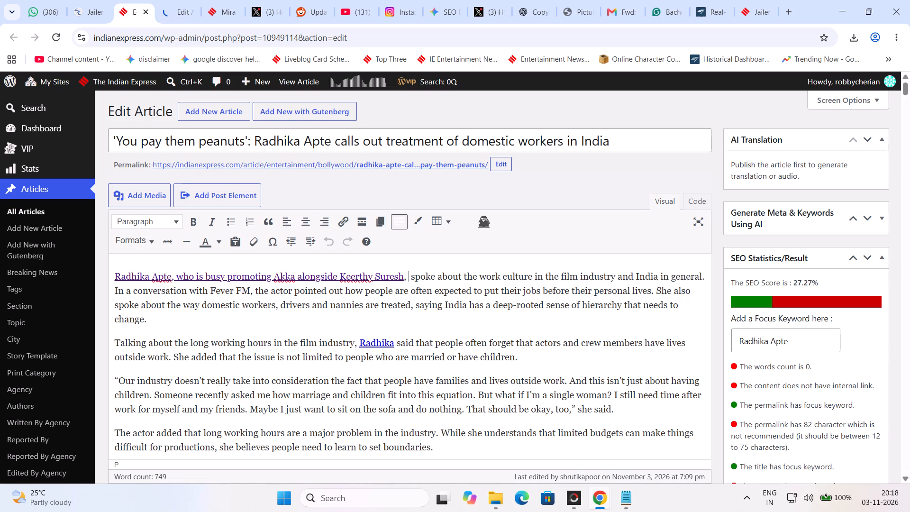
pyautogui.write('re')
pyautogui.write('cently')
# Proofread the opening paragraphs of the Radhika Apte draft, from the work culture remarks onward.
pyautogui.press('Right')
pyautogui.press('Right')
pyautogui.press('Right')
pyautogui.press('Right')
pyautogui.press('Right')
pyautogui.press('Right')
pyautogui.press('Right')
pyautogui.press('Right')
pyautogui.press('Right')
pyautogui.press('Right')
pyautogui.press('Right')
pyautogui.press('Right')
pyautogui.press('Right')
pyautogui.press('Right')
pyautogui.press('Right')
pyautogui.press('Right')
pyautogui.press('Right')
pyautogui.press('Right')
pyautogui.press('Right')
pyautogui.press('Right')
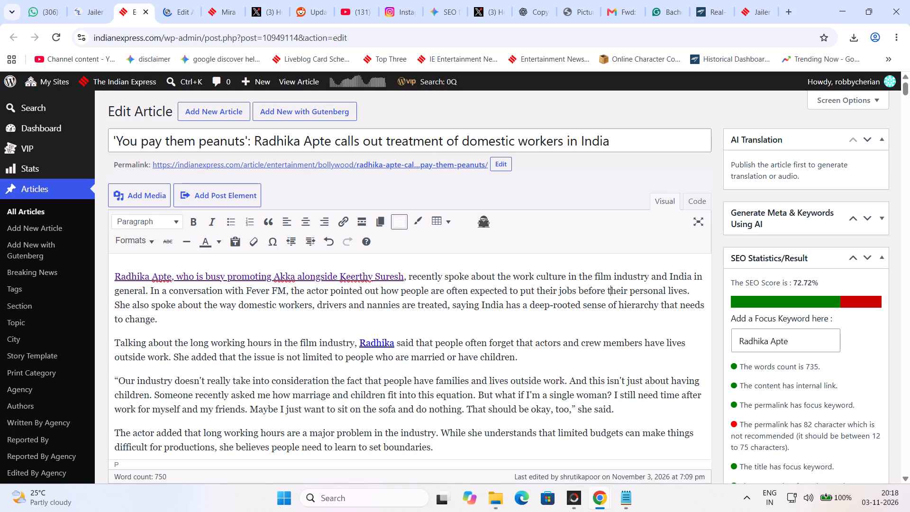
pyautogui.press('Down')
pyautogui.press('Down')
pyautogui.scroll(-1, 243, 314)
# Return to the published Mira Rajput article in the editor and decline generating an Express Shorts summary.
pyautogui.click(191, 0)
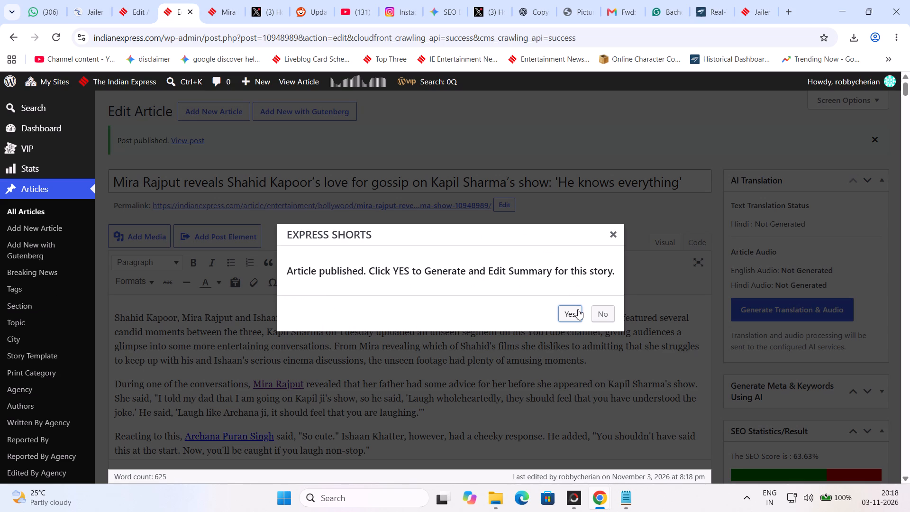
pyautogui.click(601, 308)
# Open the live Mira Rajput article from the published notice and copy its web address.
pyautogui.click(189, 142)
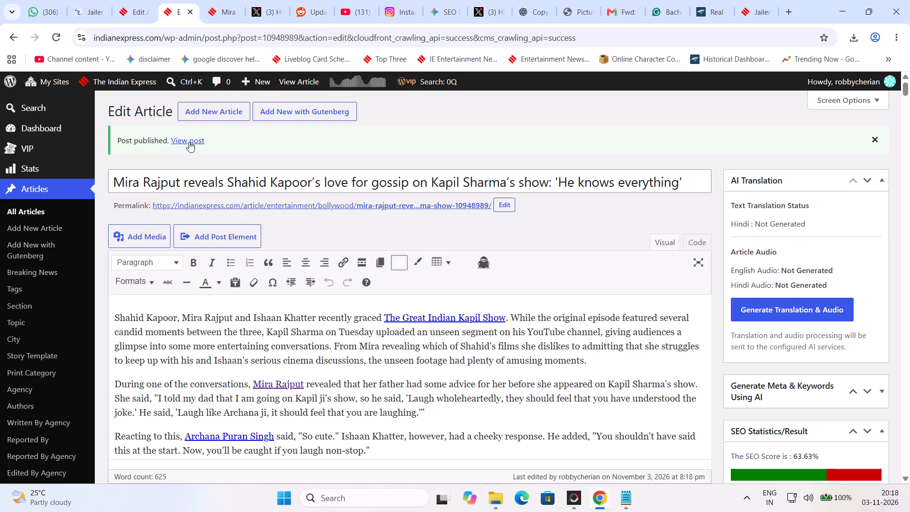
pyautogui.click(492, 42)
pyautogui.hotkey('ctrl', 'c')
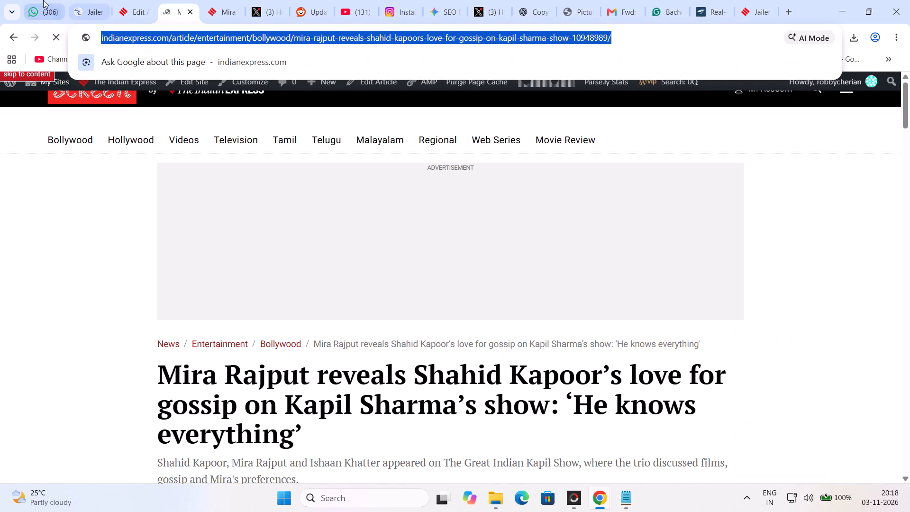